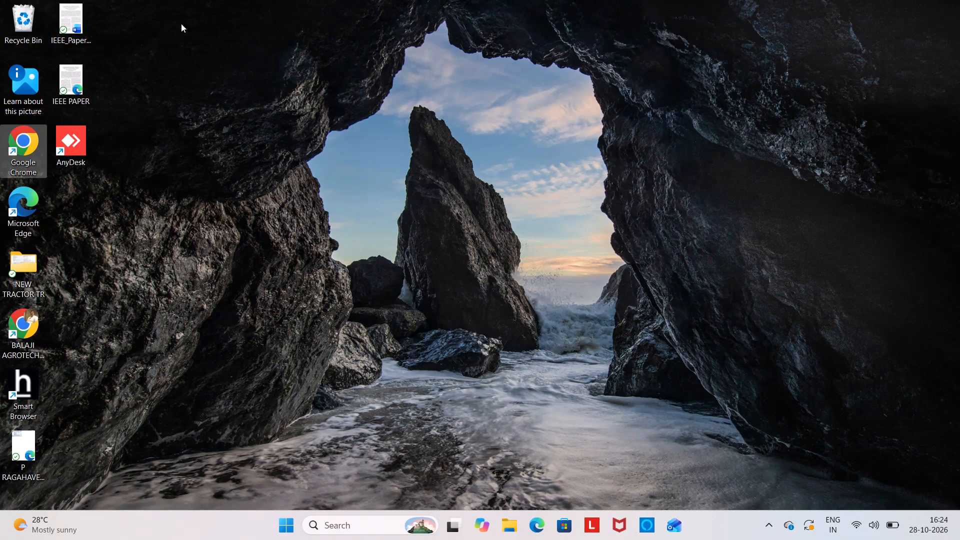
Open Google Chrome with the BALAJI AGROTECH profile.
{"action": "double_click", "coordinate": [17, 136]}
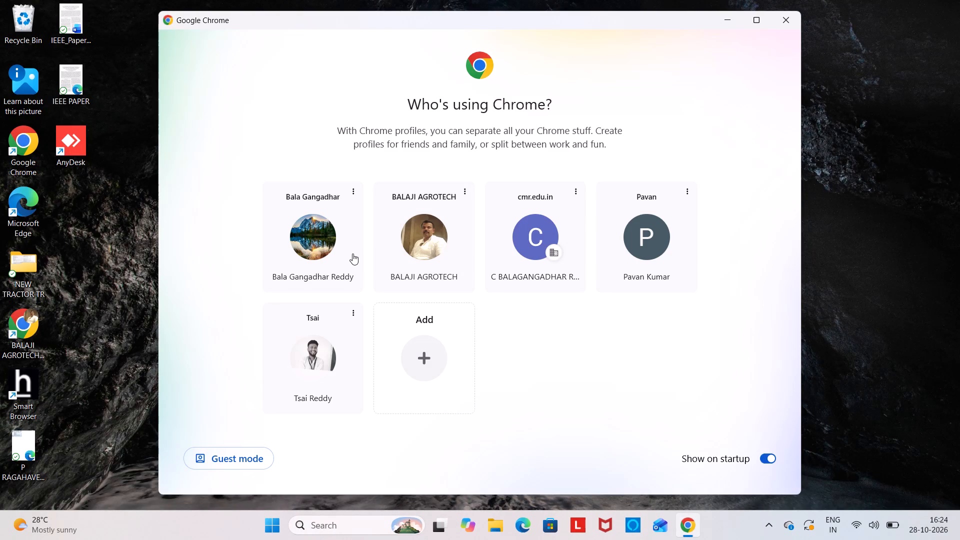
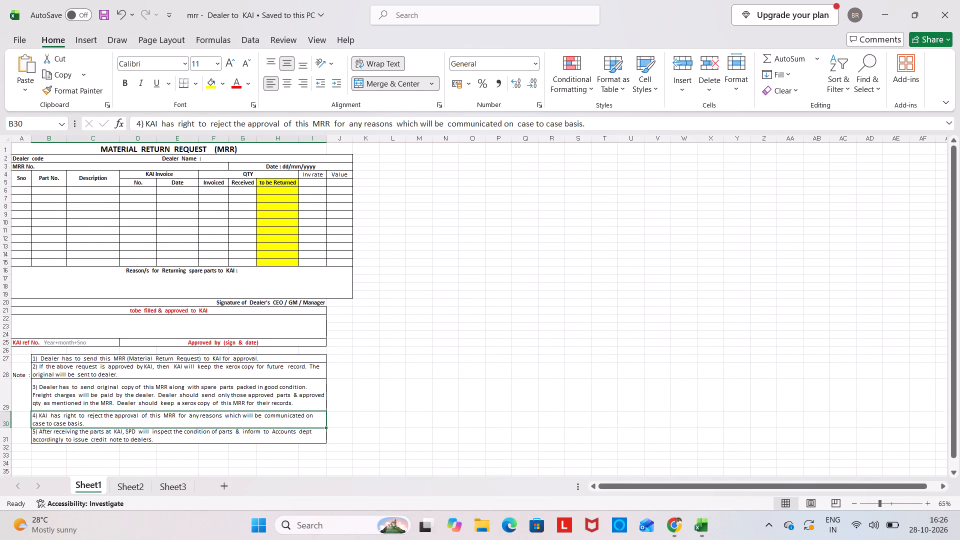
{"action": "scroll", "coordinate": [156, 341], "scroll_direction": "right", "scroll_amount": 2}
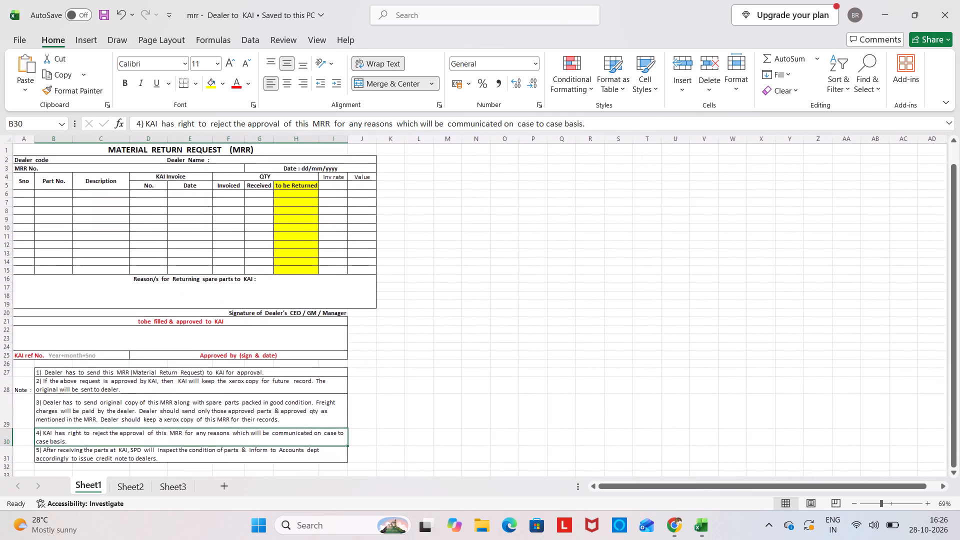
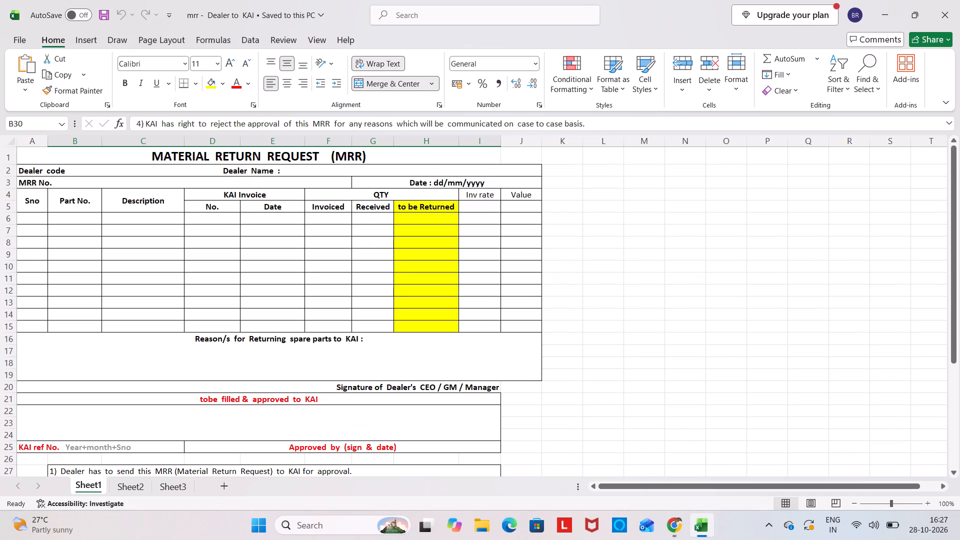
Insert one extra space between the Dealer code and Dealer Name labels in cell A2 of the MRR form.
{"action": "left_click", "coordinate": [118, 168]}
{"action": "left_click", "coordinate": [212, 132]}
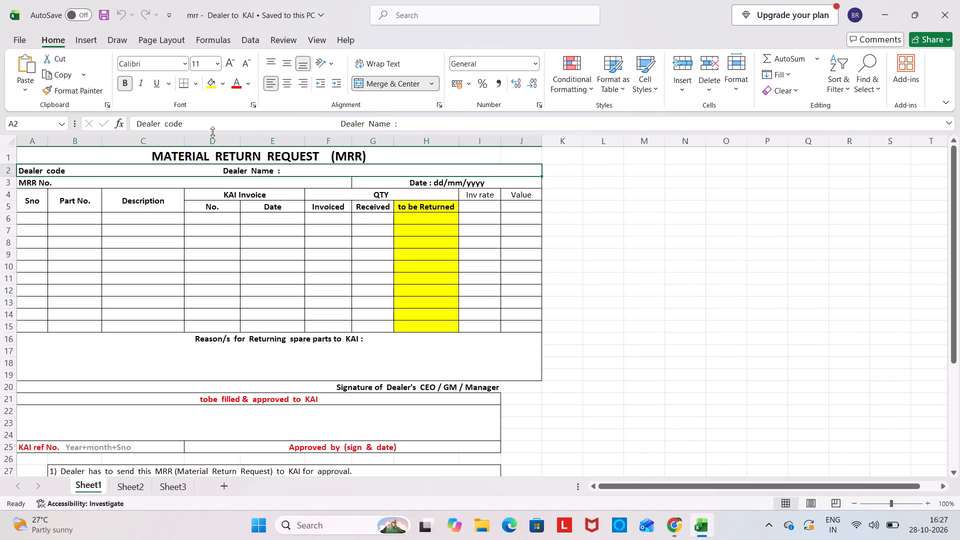
{"action": "left_click", "coordinate": [203, 126]}
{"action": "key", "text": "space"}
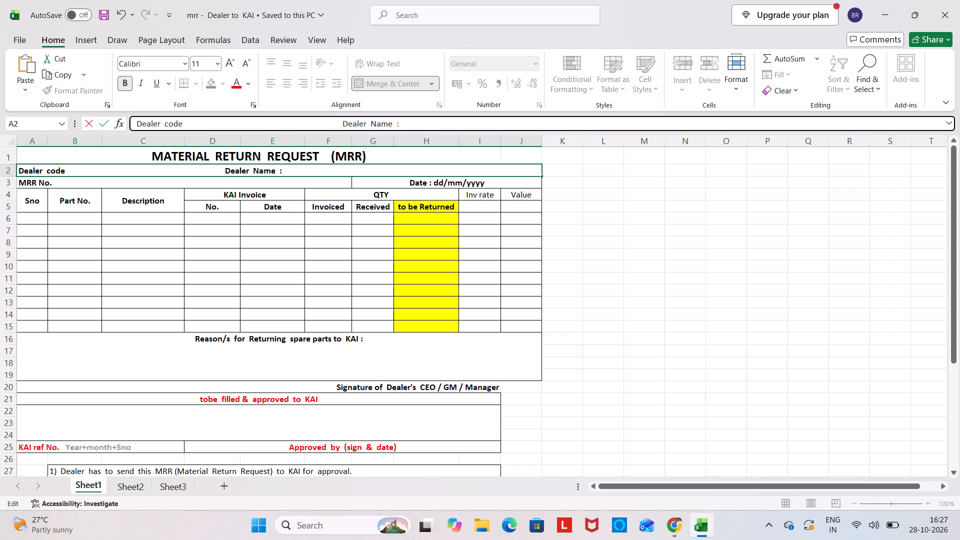
Close the mrr - Dealer to KAI workbook.
{"action": "left_click", "coordinate": [959, 0]}
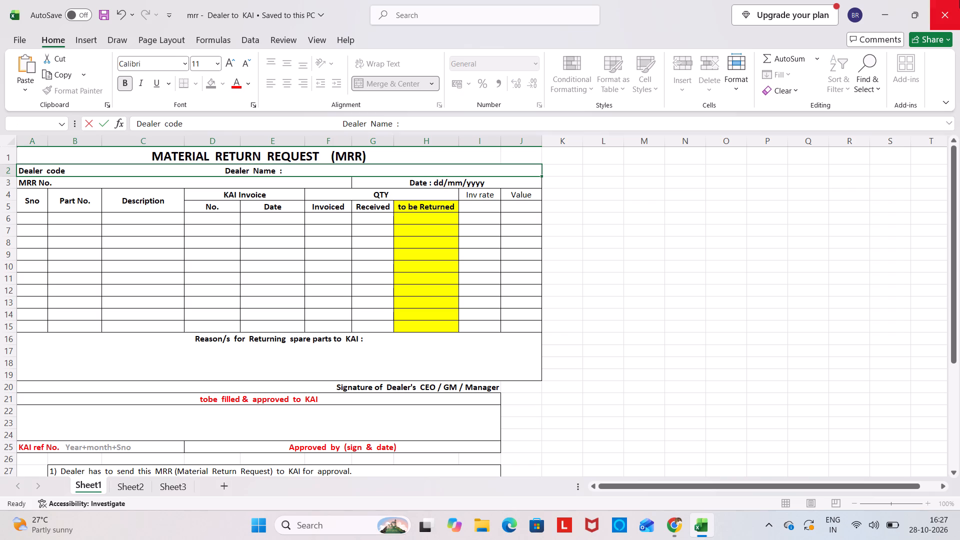
Cancel closing the Material Return Request workbook, keeping it open without saving or discarding the changes.
{"action": "left_click", "coordinate": [584, 344]}
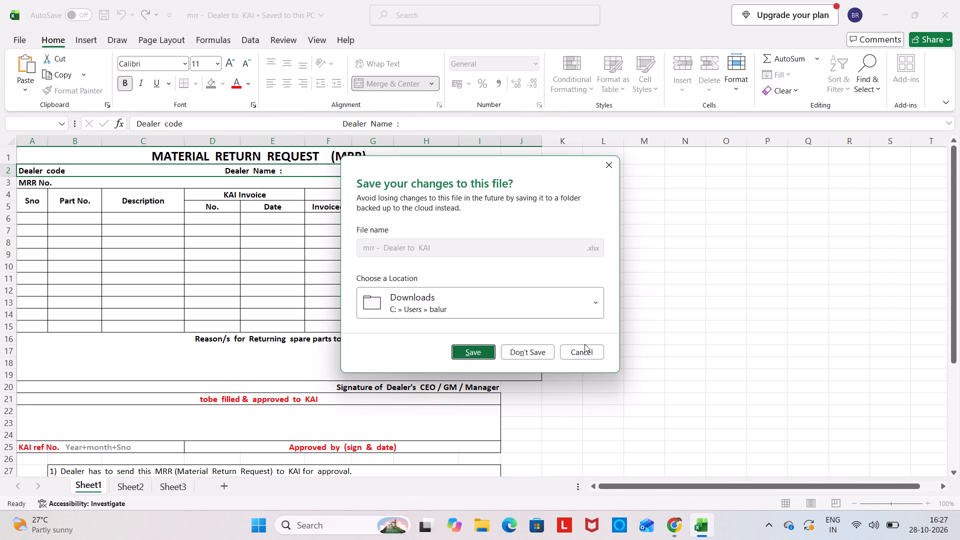
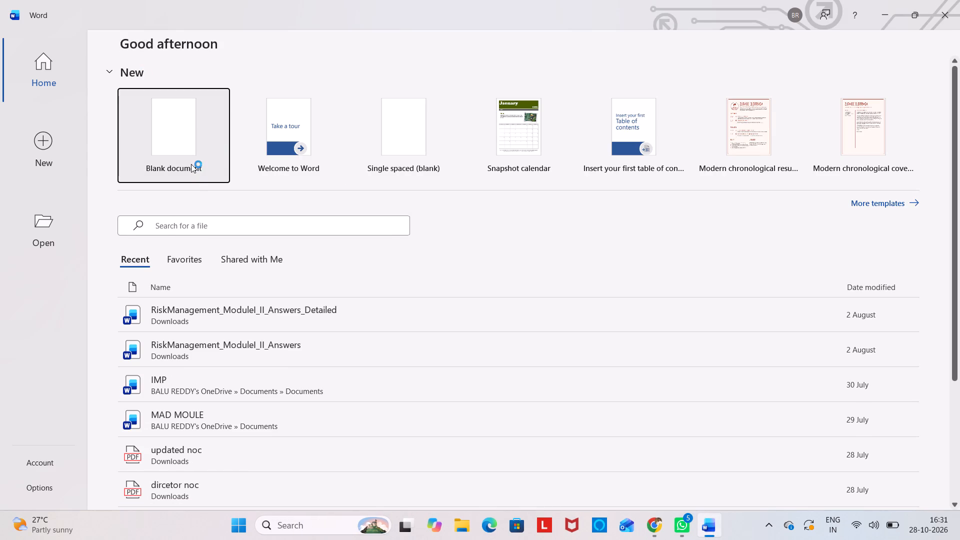
Create a new blank Word document.
{"action": "left_click", "coordinate": [191, 164]}
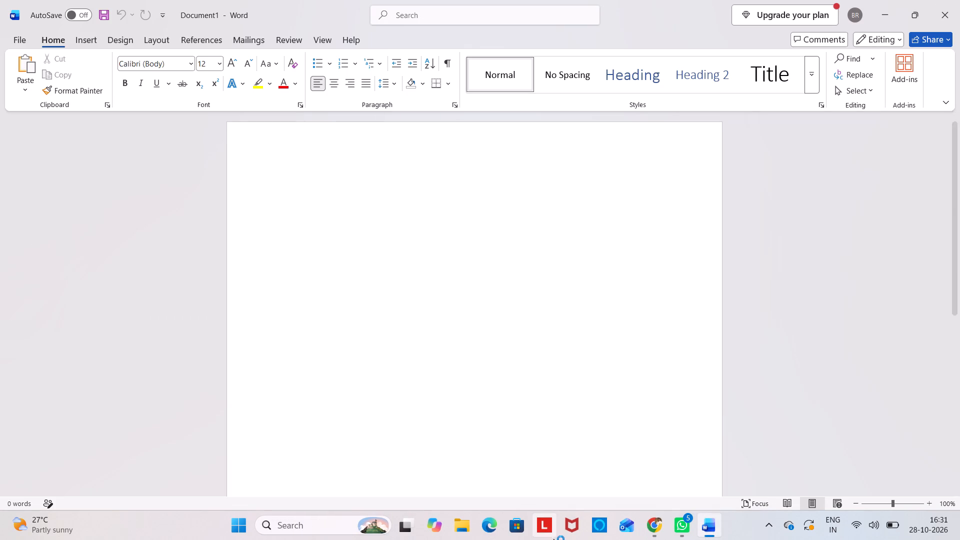
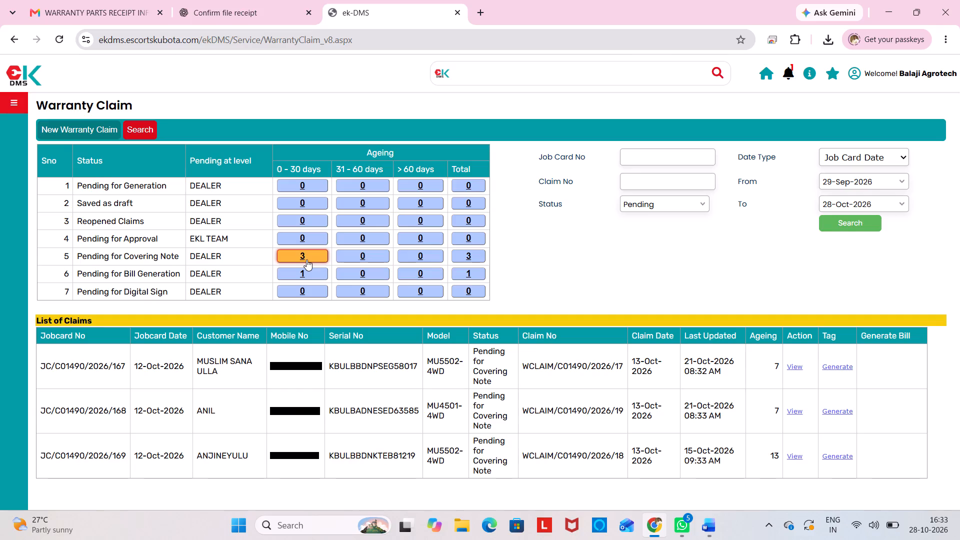
{"action": "left_click", "coordinate": [302, 270]}
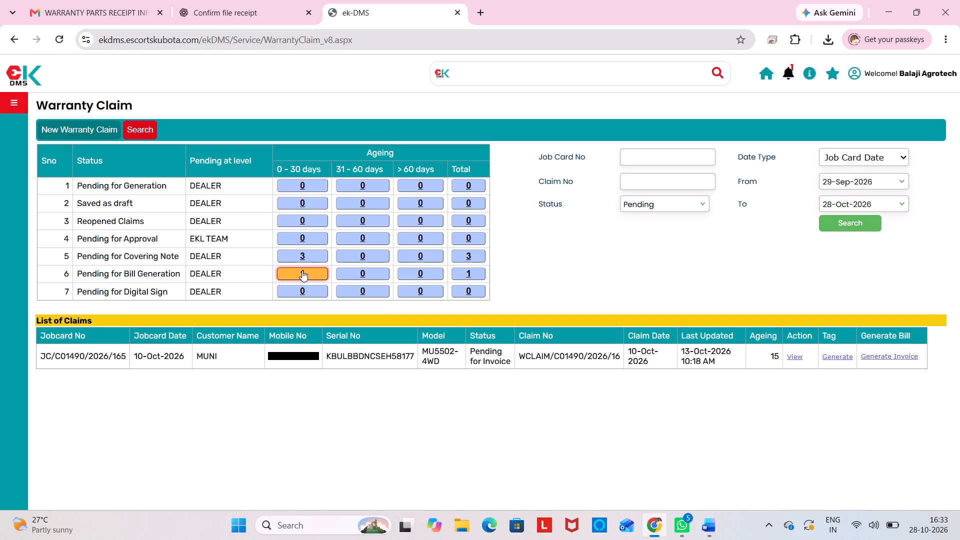
{"action": "left_click", "coordinate": [873, 352]}
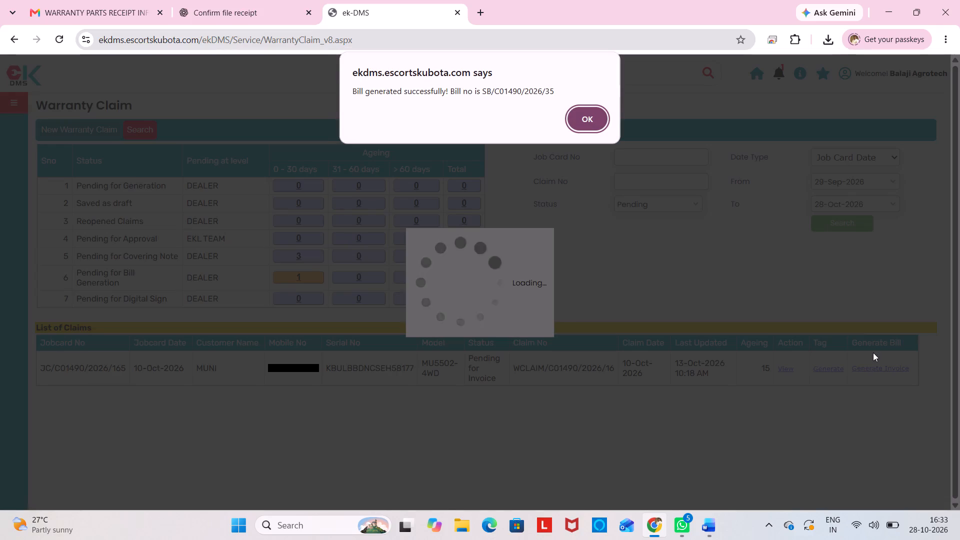
{"action": "left_click", "coordinate": [598, 117]}
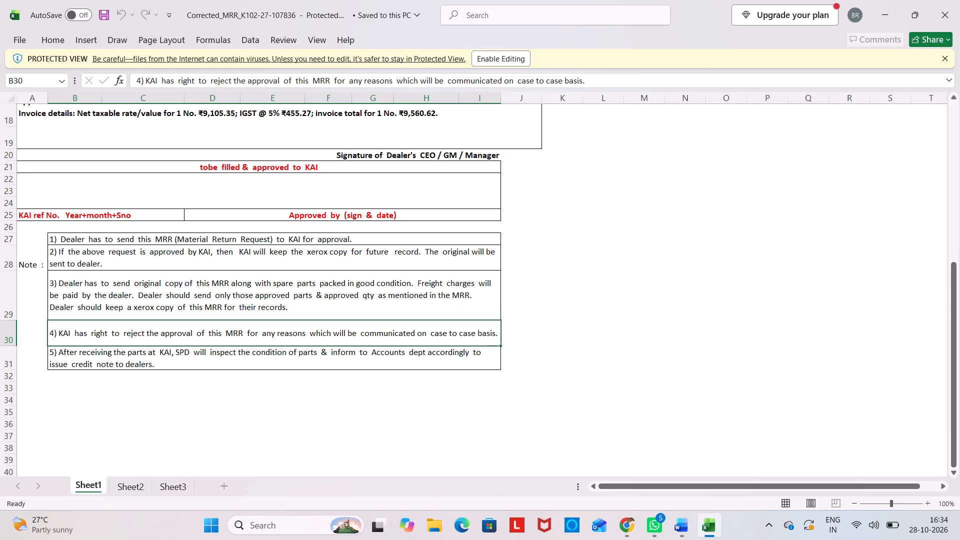
{"action": "left_click", "coordinate": [494, 58]}
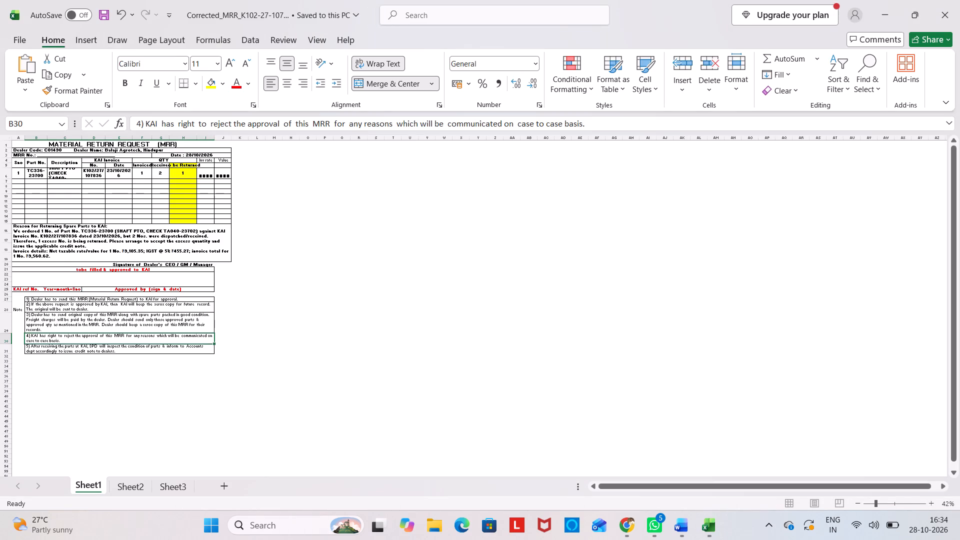
Set the invoiced quantity for part TC336-23700 to 2 in the Material Return Request.
{"action": "scroll", "coordinate": [228, 225], "scroll_direction": "left", "scroll_amount": 1}
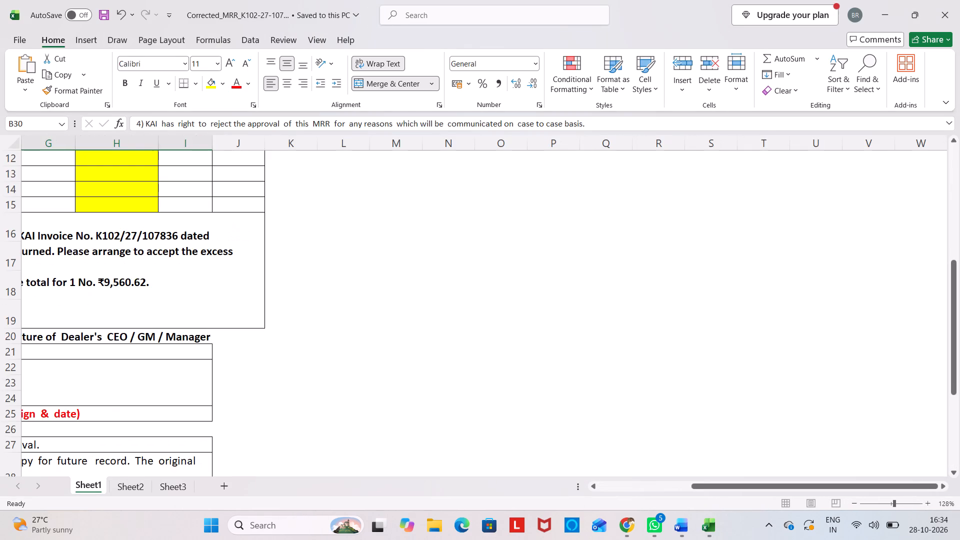
{"action": "scroll", "coordinate": [256, 235], "scroll_direction": "right", "scroll_amount": 6}
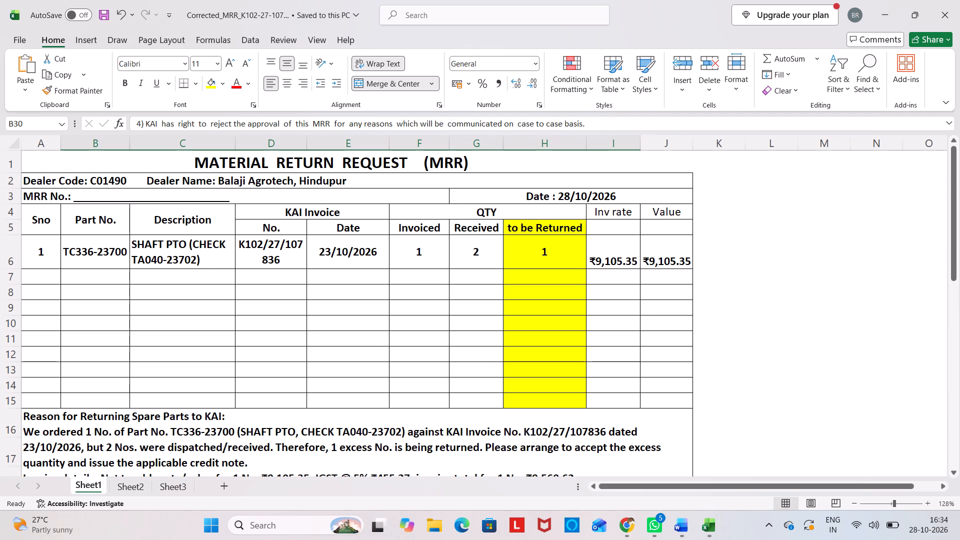
{"action": "left_click", "coordinate": [421, 250]}
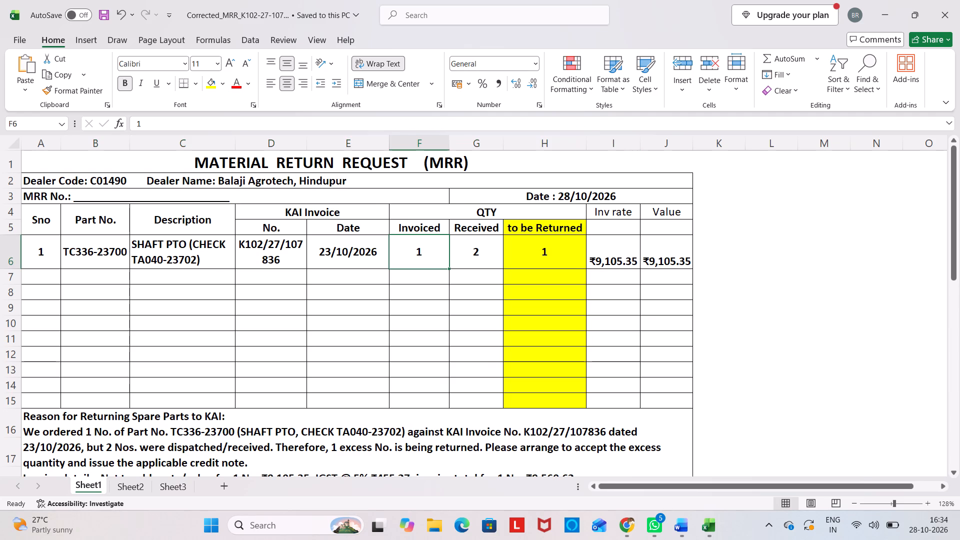
{"action": "key", "text": "2"}
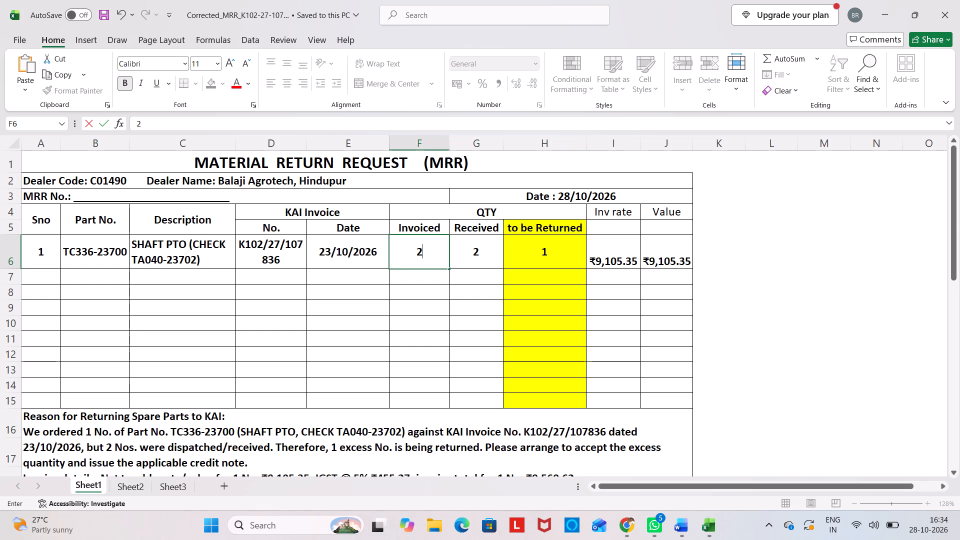
{"action": "scroll", "coordinate": [612, 271], "scroll_direction": "down", "scroll_amount": 2}
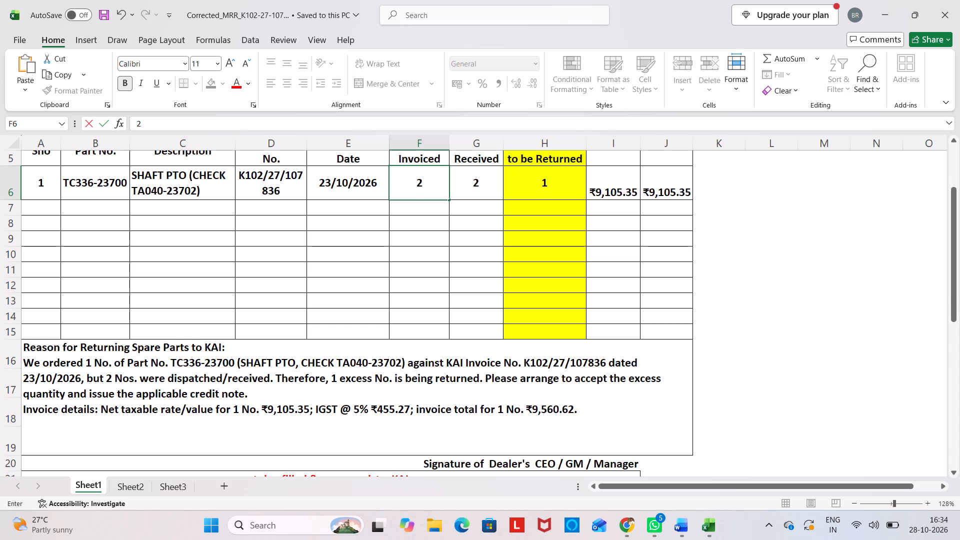
{"action": "scroll", "coordinate": [227, 396], "scroll_direction": "down", "scroll_amount": 5}
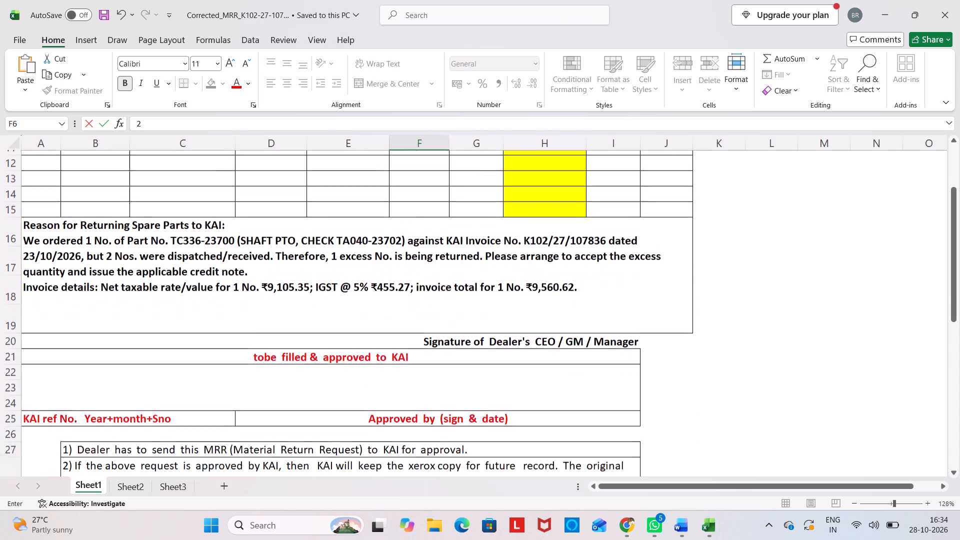
Review the approval section and notes at the end of the MRR sheet, and switch back to the ChatGPT conversation in Chrome.
{"action": "scroll", "coordinate": [227, 396], "scroll_direction": "down", "scroll_amount": 1}
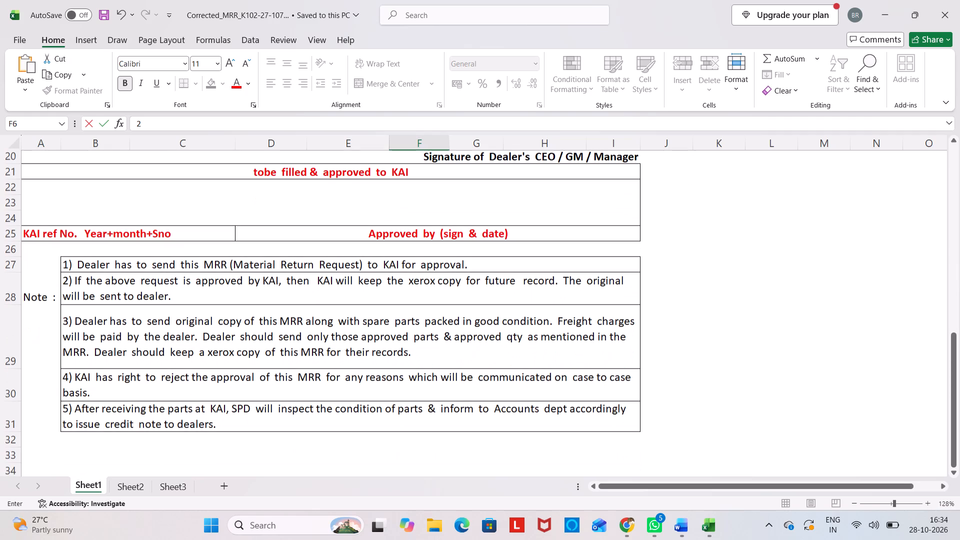
{"action": "scroll", "coordinate": [227, 396], "scroll_direction": "down", "scroll_amount": 2, "text": "ctrl"}
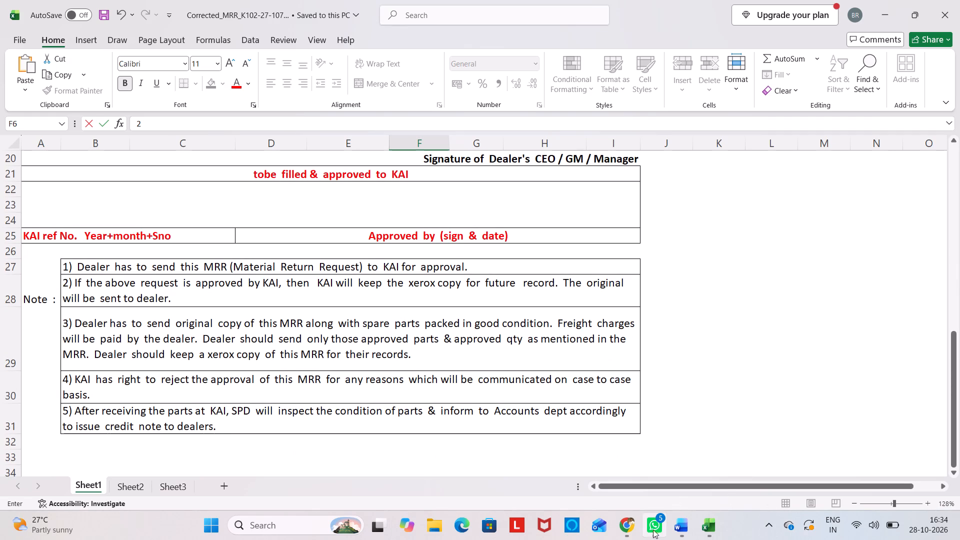
{"action": "left_click", "coordinate": [629, 526]}
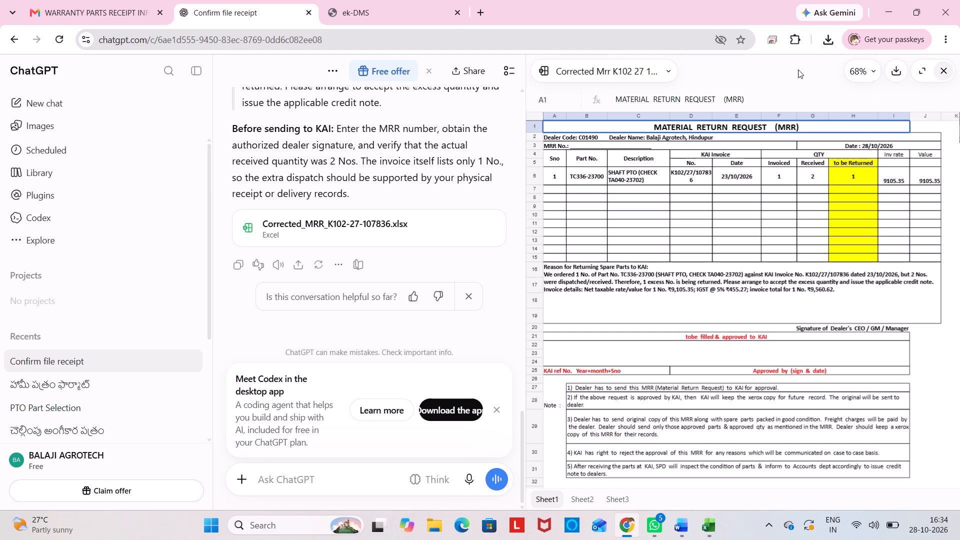
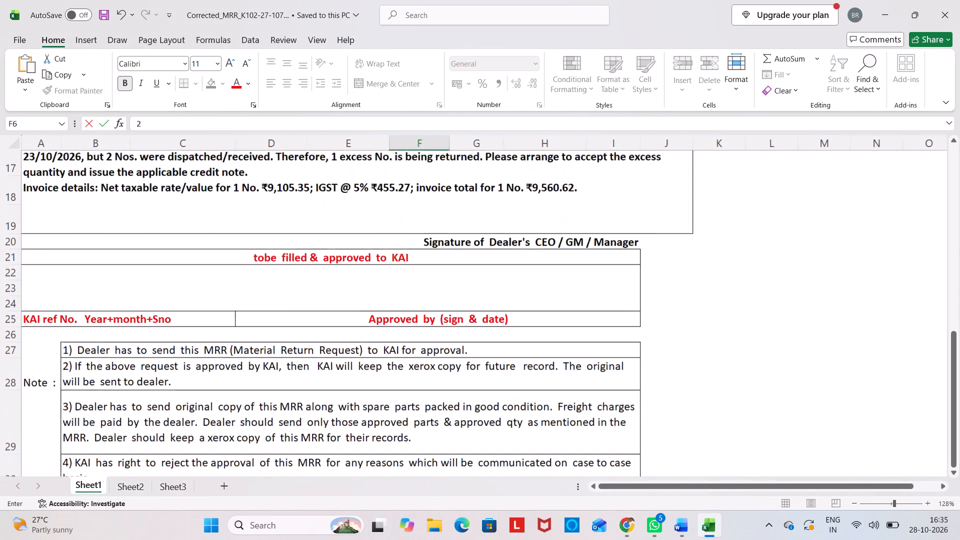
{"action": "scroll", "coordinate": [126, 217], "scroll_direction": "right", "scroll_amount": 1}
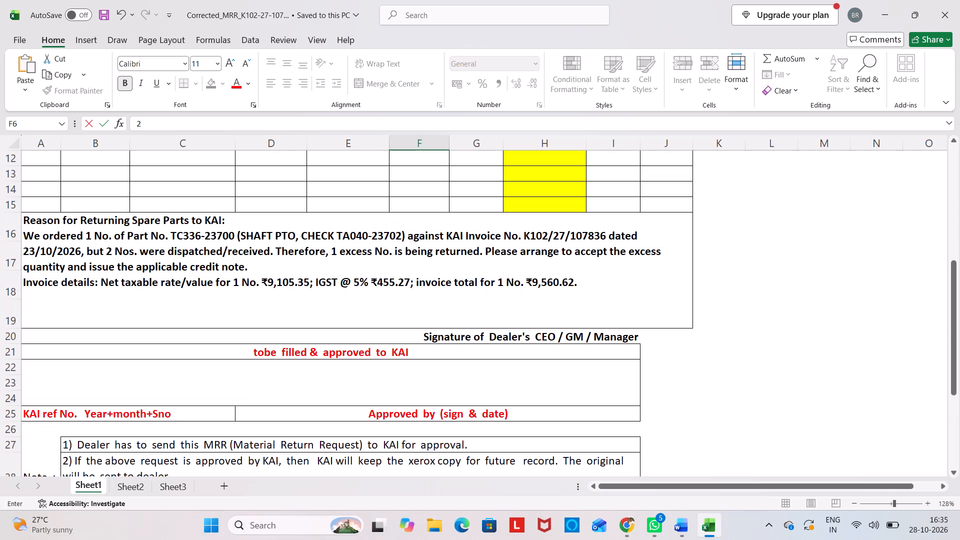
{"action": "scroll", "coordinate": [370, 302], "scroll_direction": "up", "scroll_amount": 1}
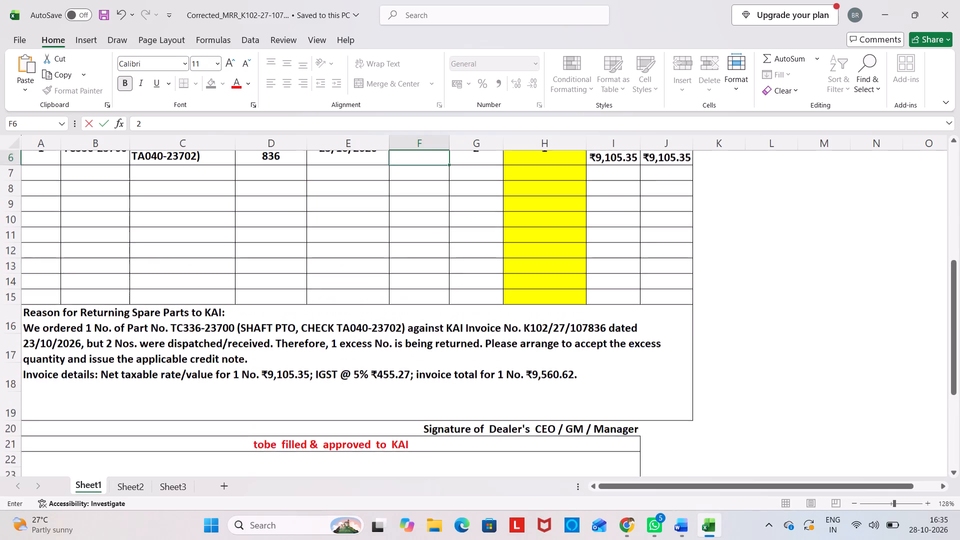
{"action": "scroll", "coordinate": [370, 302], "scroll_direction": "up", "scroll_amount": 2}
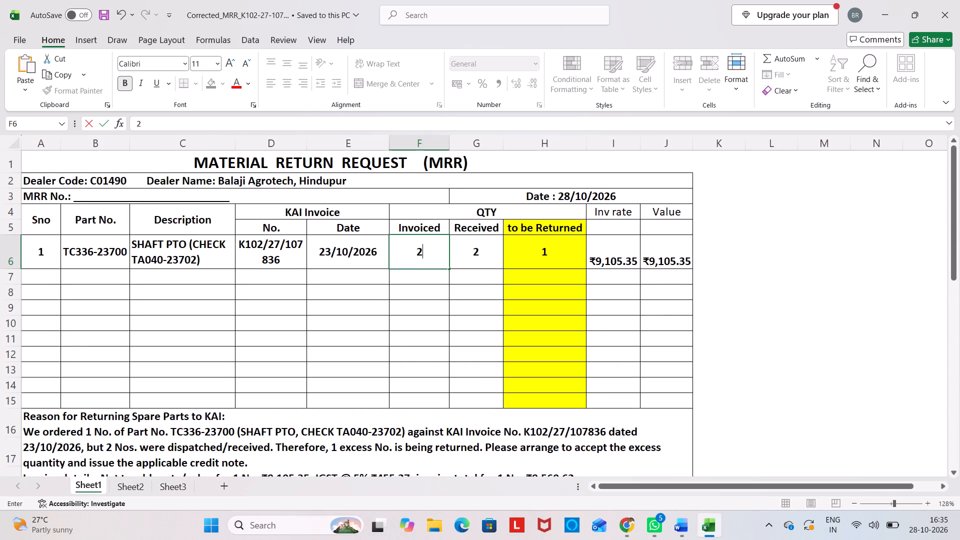
Replace the blank line after MRR No. with the number 001.2026.
{"action": "left_click", "coordinate": [150, 203]}
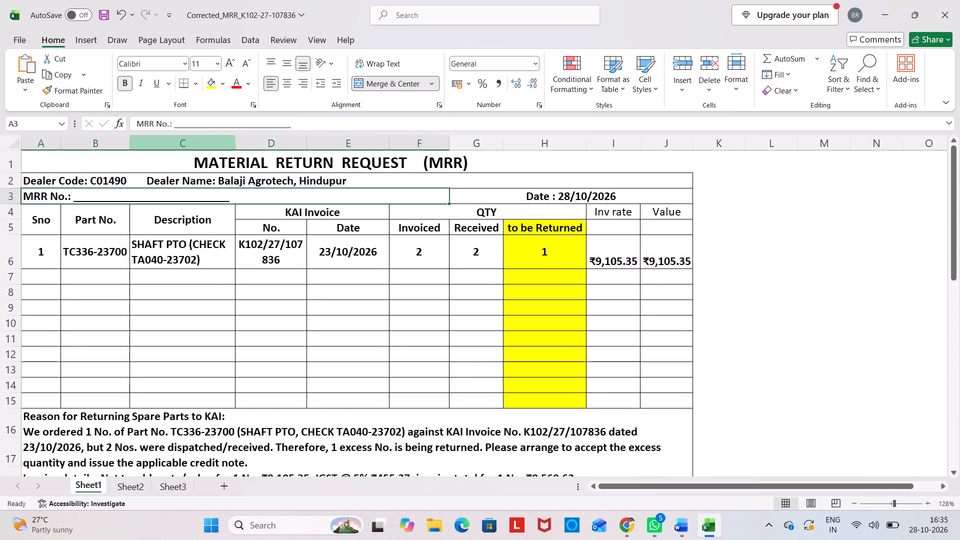
{"action": "left_click", "coordinate": [308, 124]}
{"action": "left_click_drag", "start_coordinate": [308, 124], "coordinate": [234, 126]}
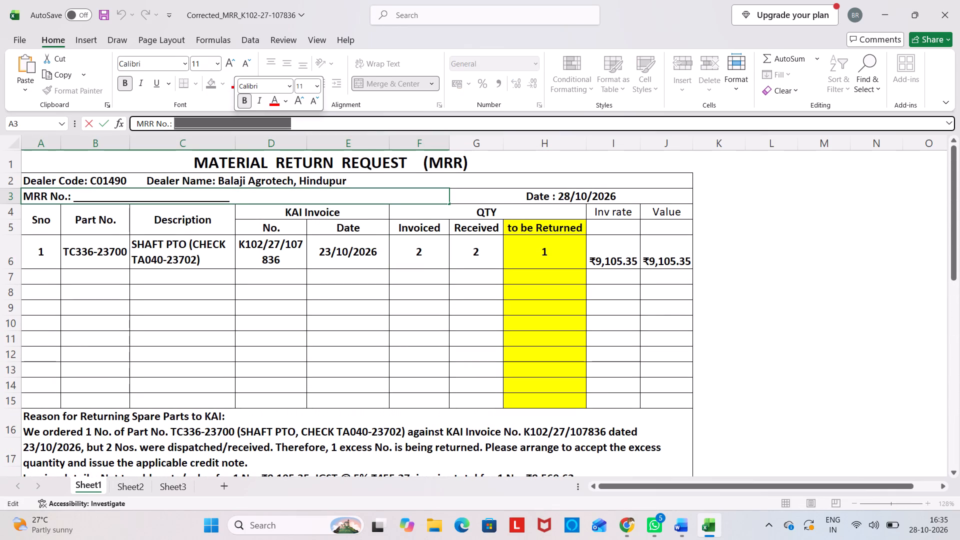
{"action": "type", "text": "001"}
{"action": "type", "text": ".2026"}
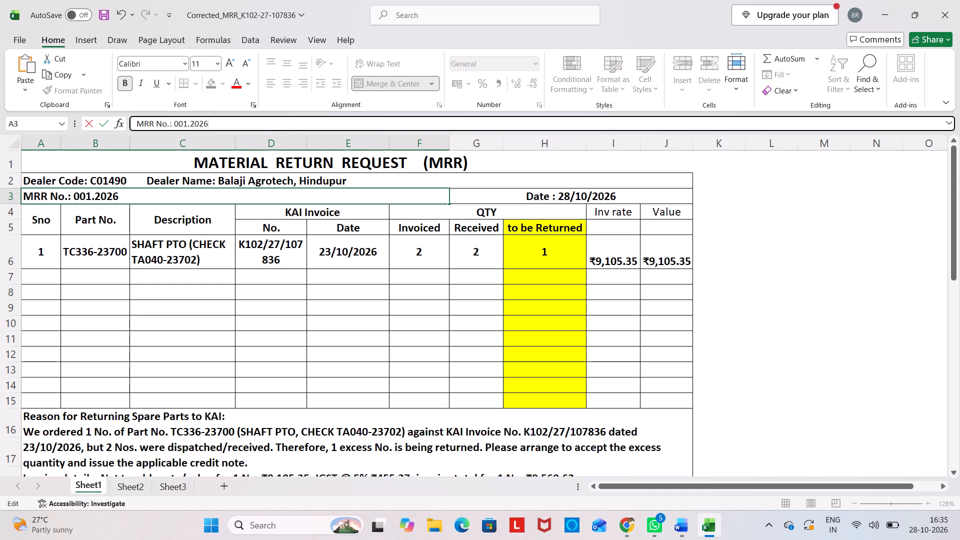
{"action": "left_click", "coordinate": [743, 235]}
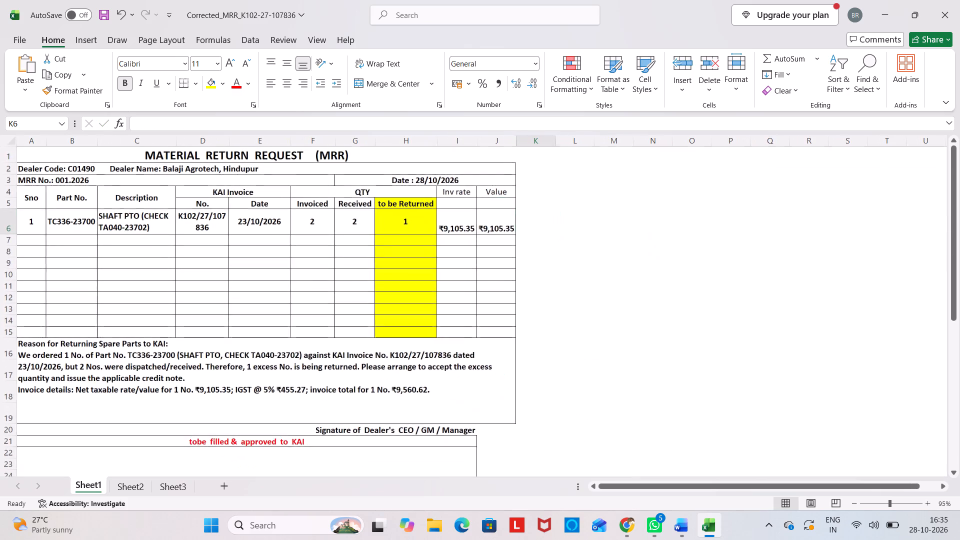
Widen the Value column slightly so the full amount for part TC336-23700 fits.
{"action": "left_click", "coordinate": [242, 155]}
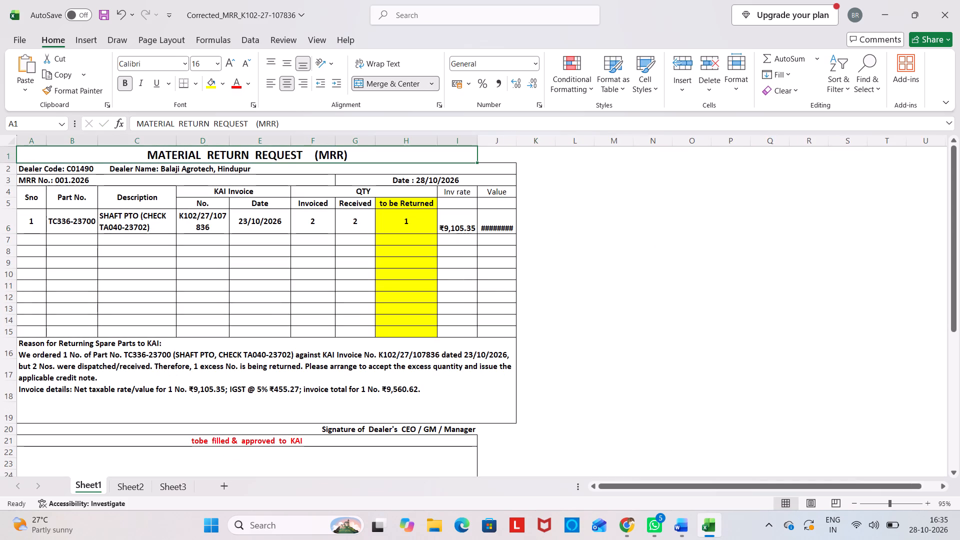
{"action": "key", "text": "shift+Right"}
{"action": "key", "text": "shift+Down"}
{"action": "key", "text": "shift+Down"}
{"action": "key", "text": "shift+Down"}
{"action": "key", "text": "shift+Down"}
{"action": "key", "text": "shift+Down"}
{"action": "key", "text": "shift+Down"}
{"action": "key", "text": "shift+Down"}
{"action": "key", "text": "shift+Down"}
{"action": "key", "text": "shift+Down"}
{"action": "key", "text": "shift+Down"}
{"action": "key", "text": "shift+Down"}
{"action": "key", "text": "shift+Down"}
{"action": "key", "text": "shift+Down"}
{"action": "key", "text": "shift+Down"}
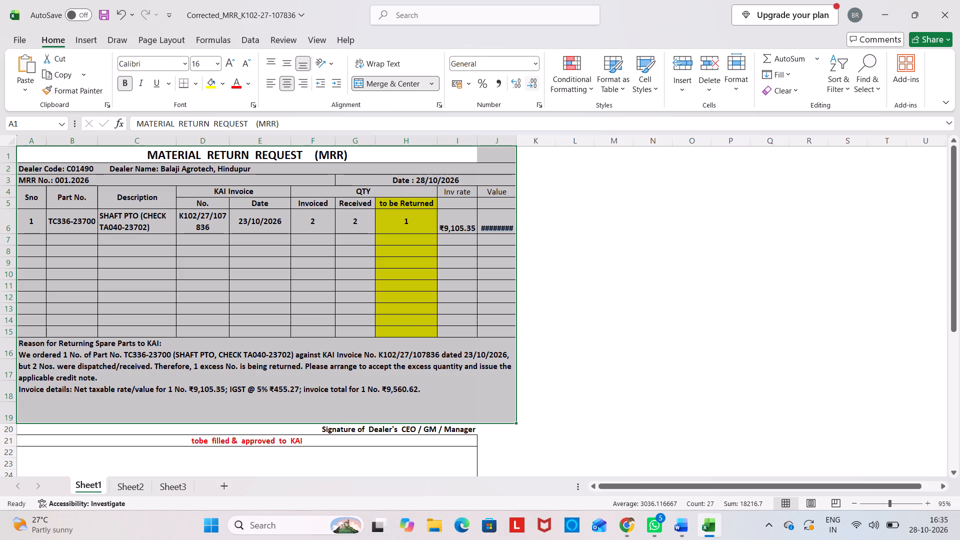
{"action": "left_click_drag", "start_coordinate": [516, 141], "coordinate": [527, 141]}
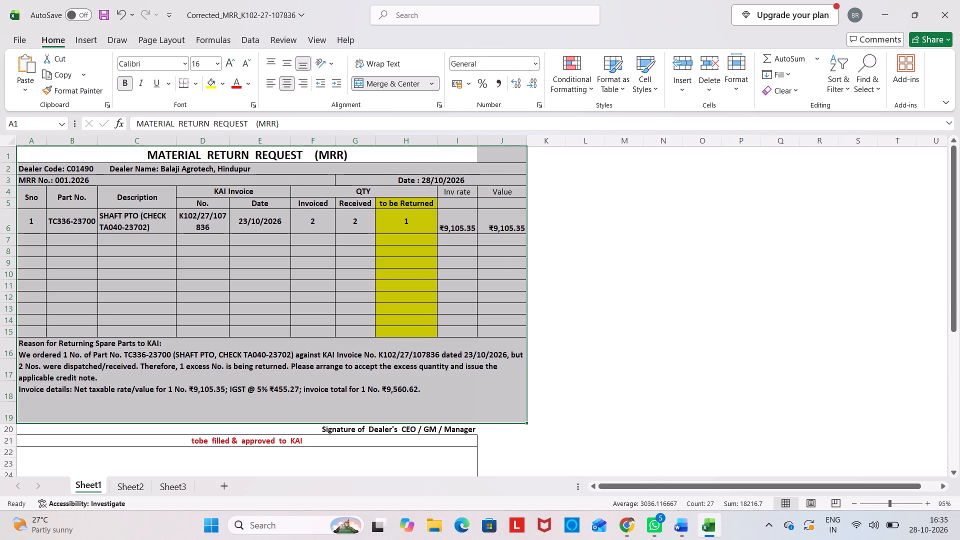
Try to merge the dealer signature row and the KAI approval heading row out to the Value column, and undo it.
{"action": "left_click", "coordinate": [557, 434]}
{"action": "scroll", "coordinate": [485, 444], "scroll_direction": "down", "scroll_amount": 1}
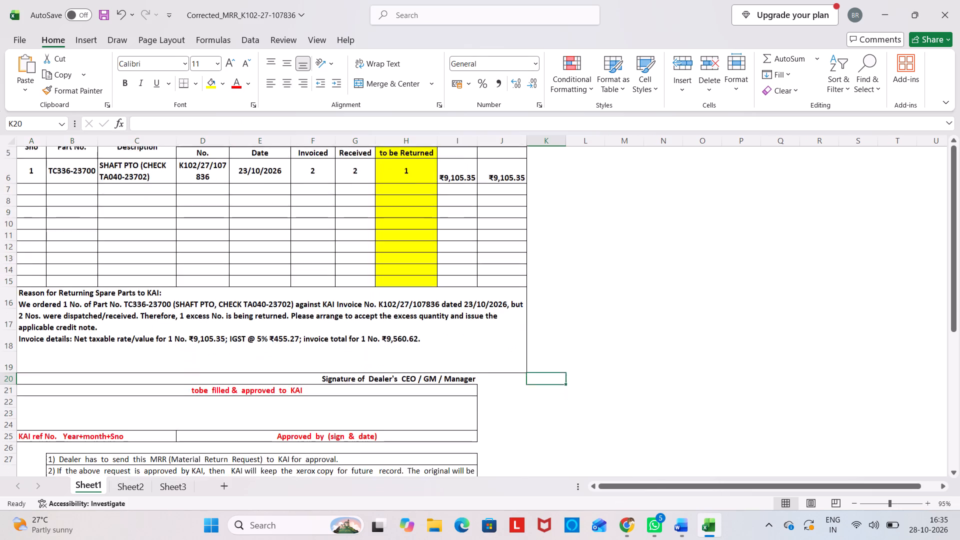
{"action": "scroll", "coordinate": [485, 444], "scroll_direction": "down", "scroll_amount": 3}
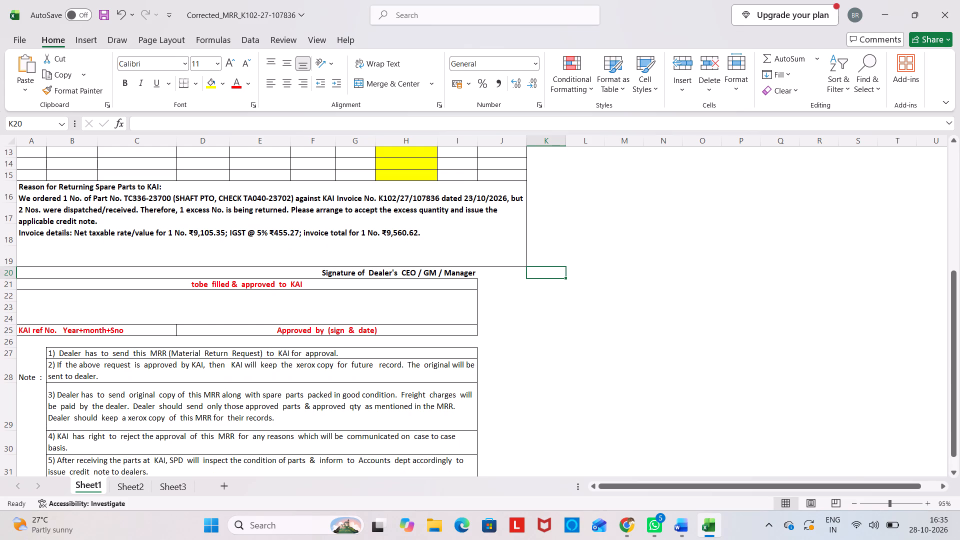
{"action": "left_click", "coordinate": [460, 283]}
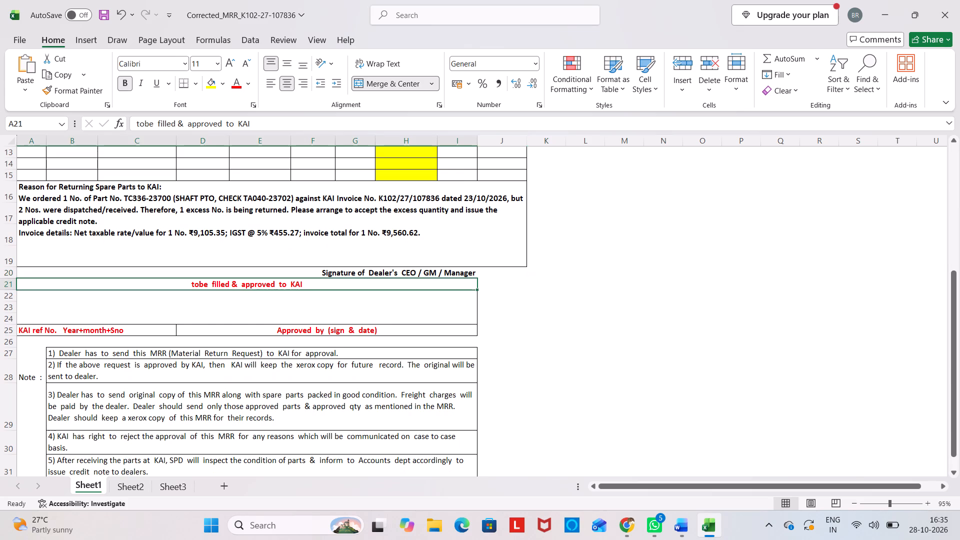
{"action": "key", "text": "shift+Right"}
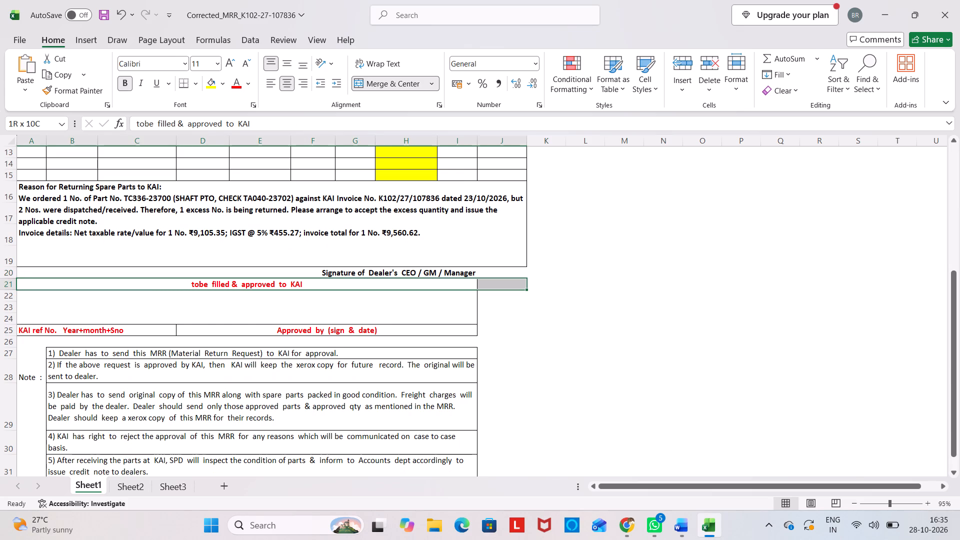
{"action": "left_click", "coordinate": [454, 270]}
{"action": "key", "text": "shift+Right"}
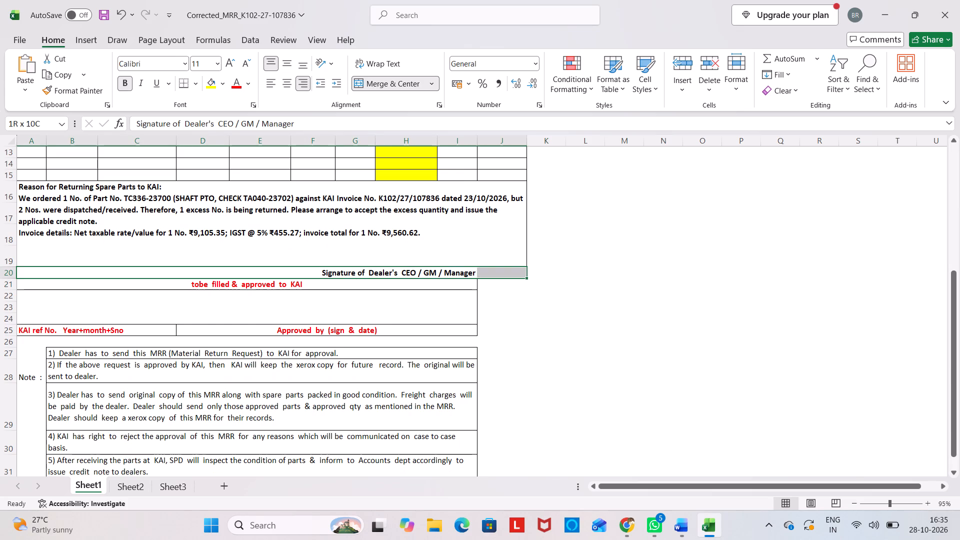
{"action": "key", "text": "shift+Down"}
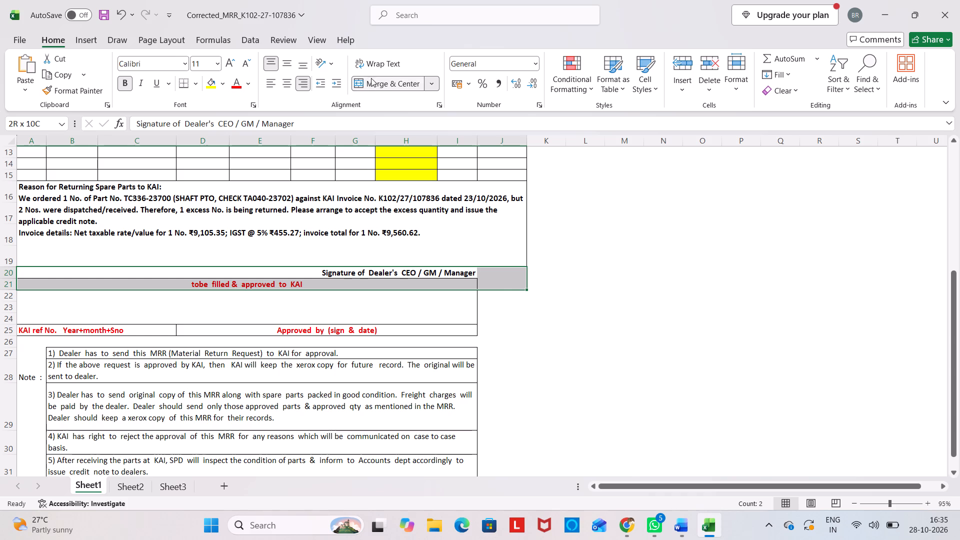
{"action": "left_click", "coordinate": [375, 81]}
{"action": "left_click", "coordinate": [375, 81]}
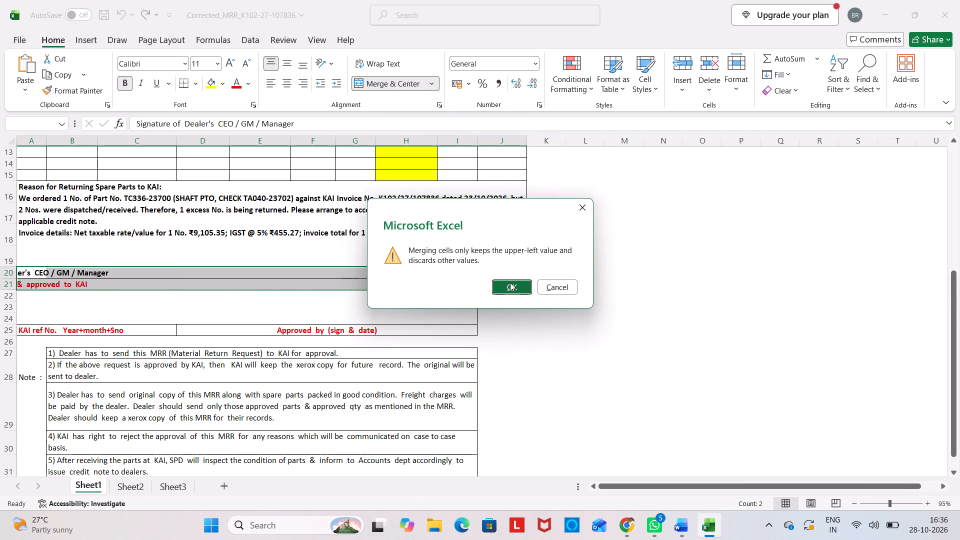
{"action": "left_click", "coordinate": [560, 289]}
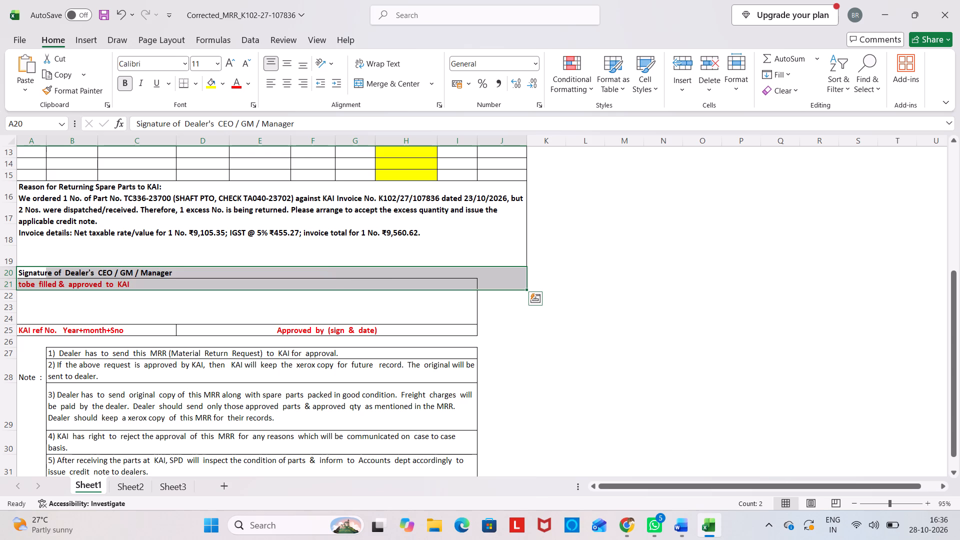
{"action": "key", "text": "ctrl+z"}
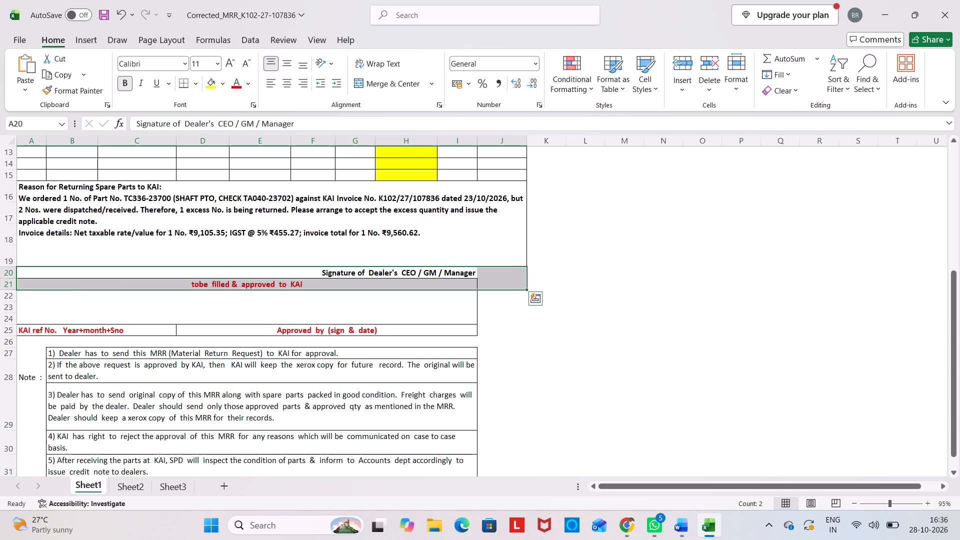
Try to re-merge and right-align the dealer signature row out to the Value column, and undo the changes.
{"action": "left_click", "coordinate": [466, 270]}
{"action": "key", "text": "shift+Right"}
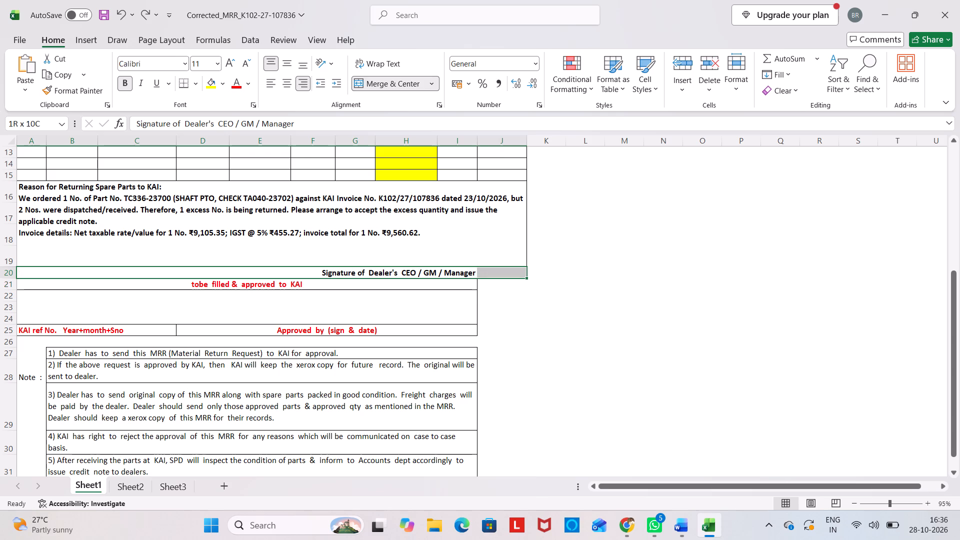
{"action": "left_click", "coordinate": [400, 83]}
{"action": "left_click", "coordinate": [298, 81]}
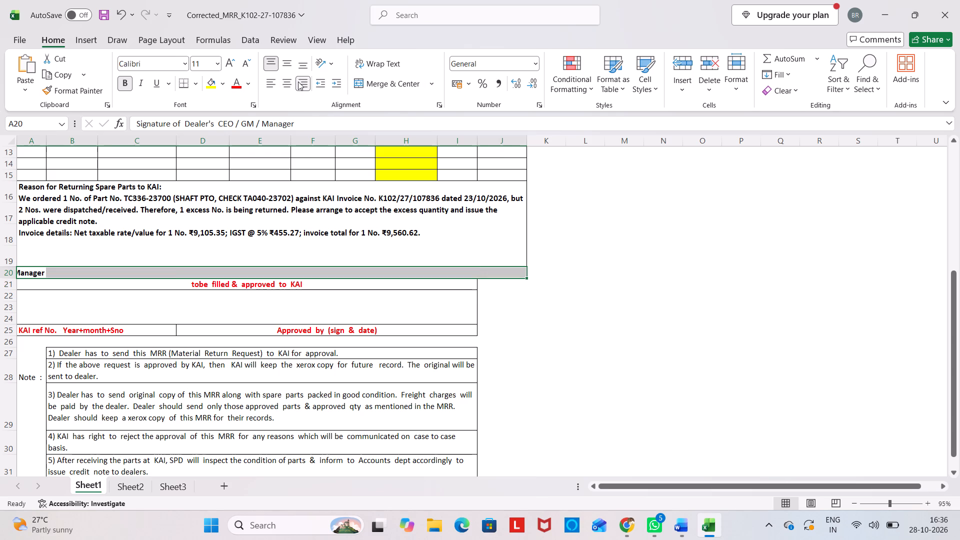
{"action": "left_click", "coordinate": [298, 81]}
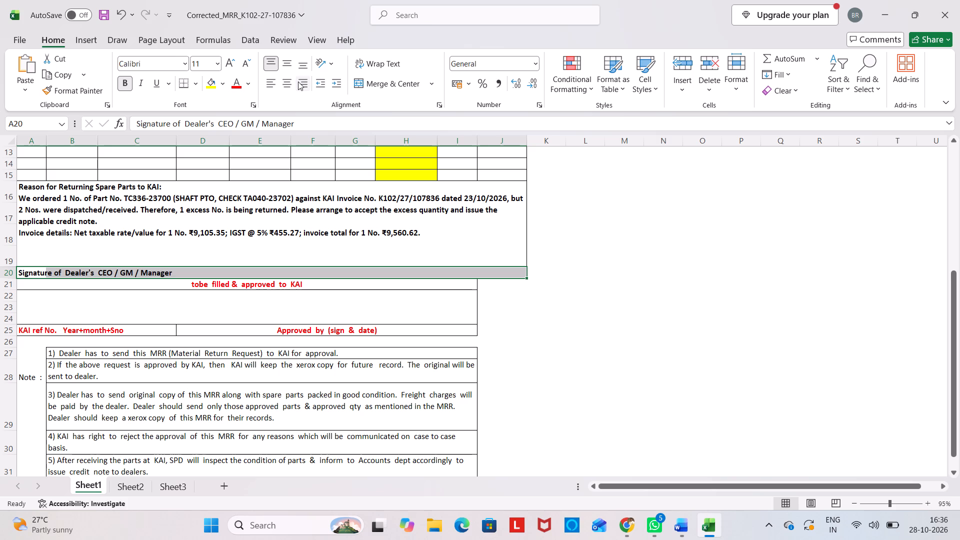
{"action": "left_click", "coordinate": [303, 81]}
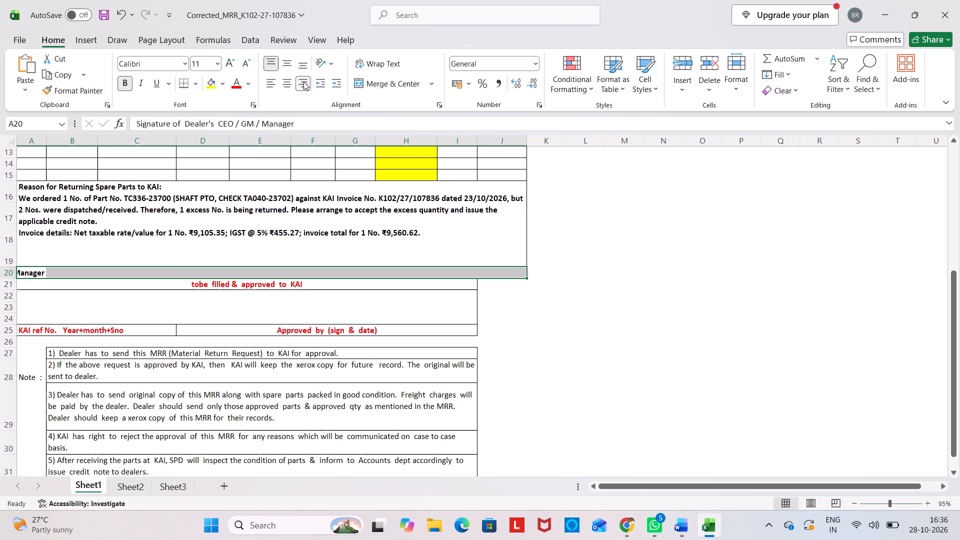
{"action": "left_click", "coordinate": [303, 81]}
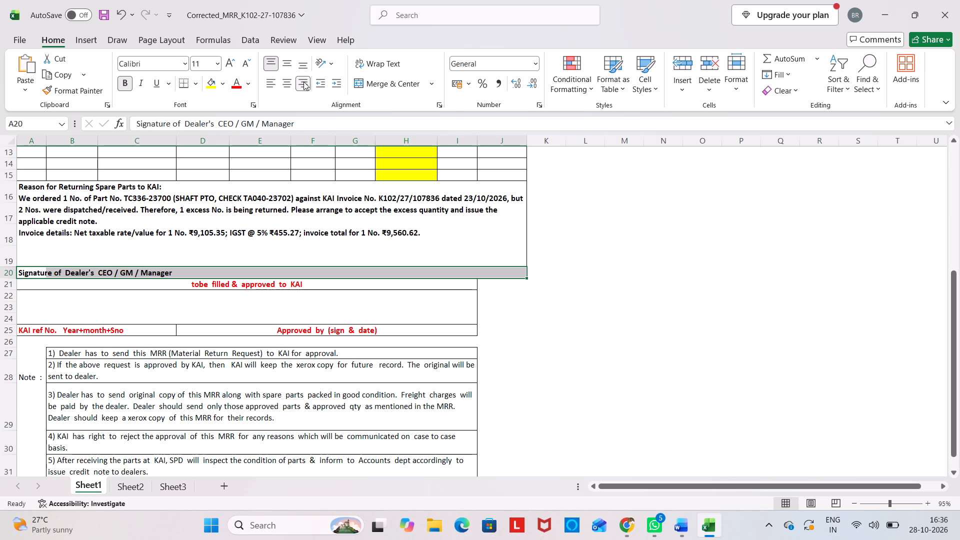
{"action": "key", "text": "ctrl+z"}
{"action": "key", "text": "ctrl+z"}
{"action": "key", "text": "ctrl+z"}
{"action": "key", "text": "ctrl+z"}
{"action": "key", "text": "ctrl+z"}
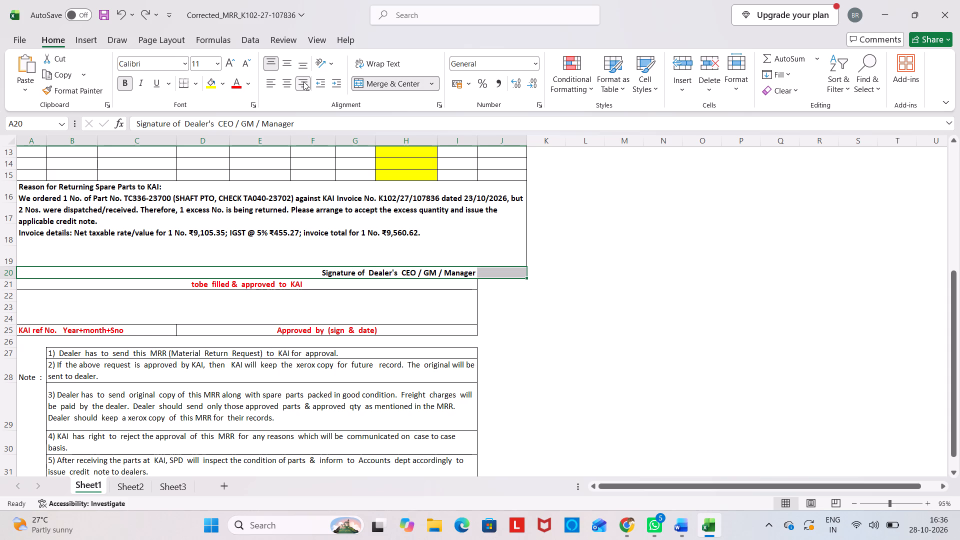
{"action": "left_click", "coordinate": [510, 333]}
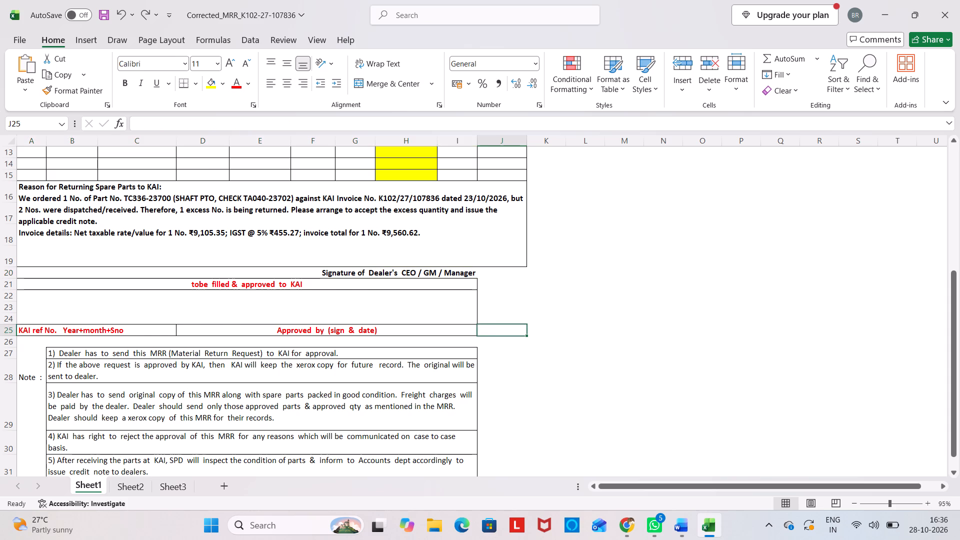
Widen the Inv rate column and collapse the Value column completely so the form ends at column I.
{"action": "scroll", "coordinate": [510, 333], "scroll_direction": "up", "scroll_amount": 3}
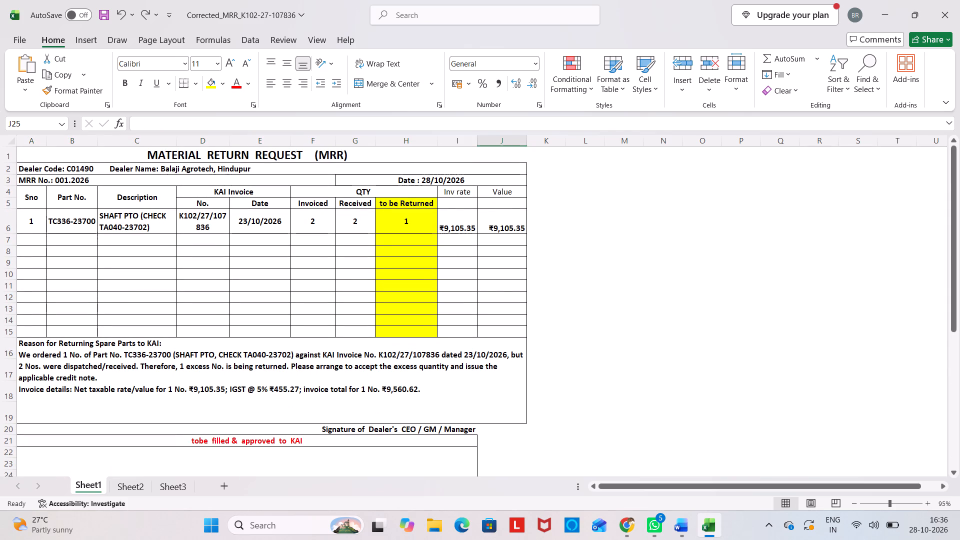
{"action": "left_click_drag", "start_coordinate": [476, 143], "coordinate": [515, 146]}
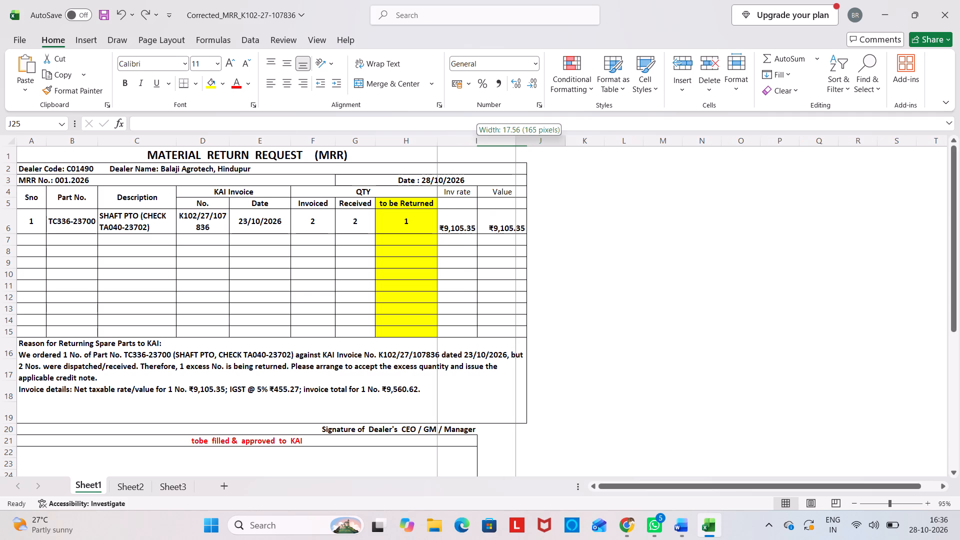
{"action": "left_click_drag", "start_coordinate": [515, 146], "coordinate": [527, 151]}
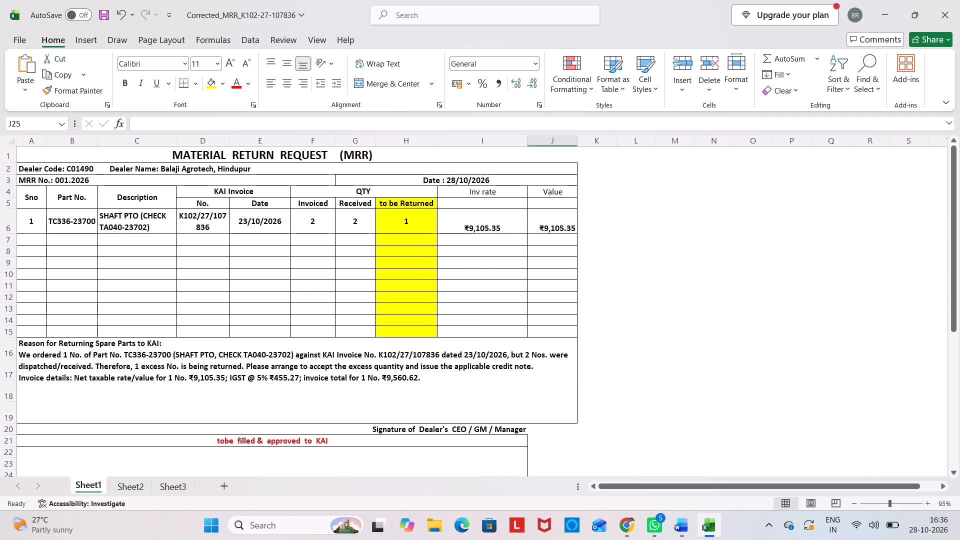
{"action": "left_click_drag", "start_coordinate": [577, 138], "coordinate": [530, 147]}
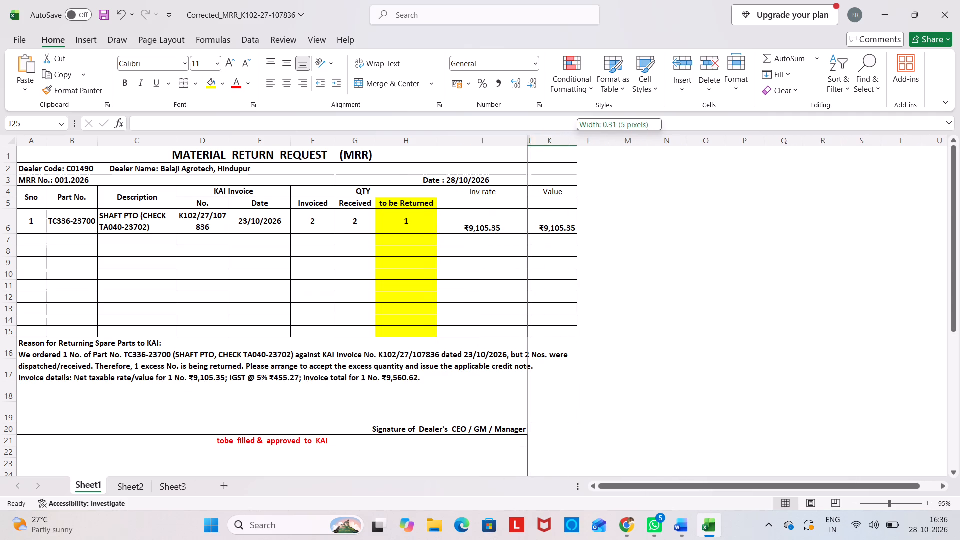
{"action": "left_click_drag", "start_coordinate": [530, 147], "coordinate": [512, 147]}
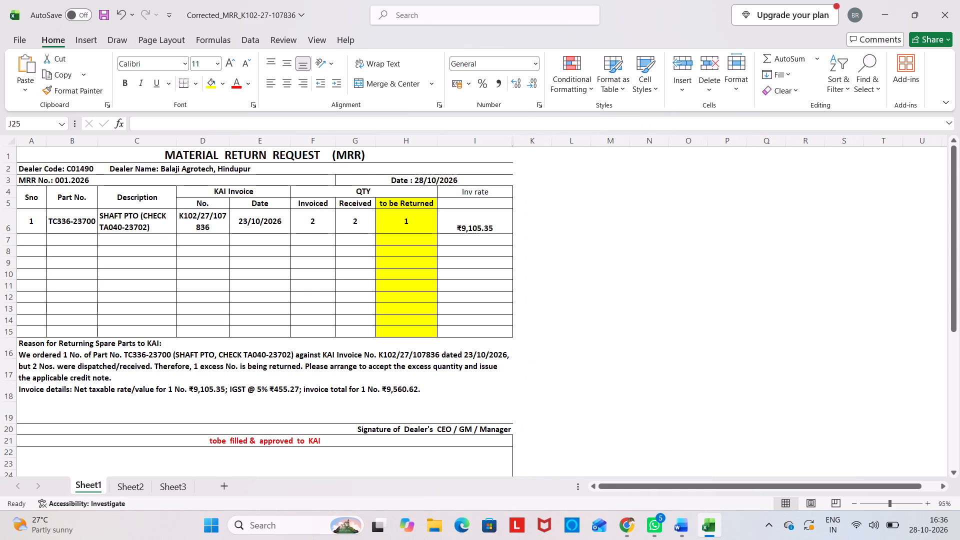
Copy the entire Material Return Request form, from the title in row 1 through note 5 in row 31.
{"action": "left_click", "coordinate": [198, 156]}
{"action": "key", "text": "shift+Down"}
{"action": "key", "text": "shift+Down"}
{"action": "key", "text": "shift+Down"}
{"action": "key", "text": "shift+Down"}
{"action": "key", "text": "shift+Down"}
{"action": "key", "text": "shift+Down"}
{"action": "key", "text": "shift+Down"}
{"action": "key", "text": "shift+Down"}
{"action": "key", "text": "shift+Down"}
{"action": "key", "text": "shift+Down"}
{"action": "key", "text": "shift+Down"}
{"action": "key", "text": "shift+Down"}
{"action": "key", "text": "shift+Down"}
{"action": "key", "text": "shift+Down"}
{"action": "key", "text": "shift+Down"}
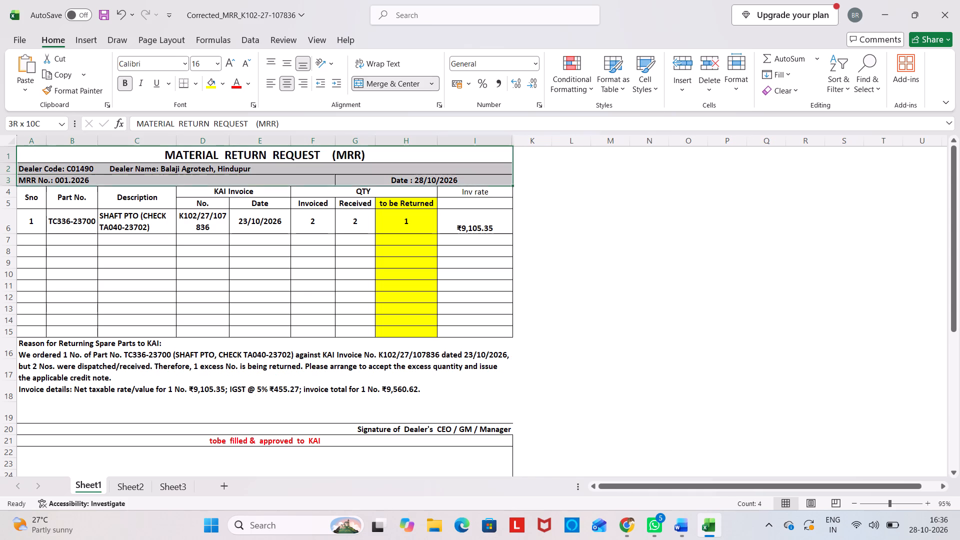
{"action": "key", "text": "shift+Down"}
{"action": "key", "text": "shift+Down"}
{"action": "key", "text": "shift+Down"}
{"action": "key", "text": "shift+Down"}
{"action": "key", "text": "shift+Down"}
{"action": "key", "text": "shift+Down"}
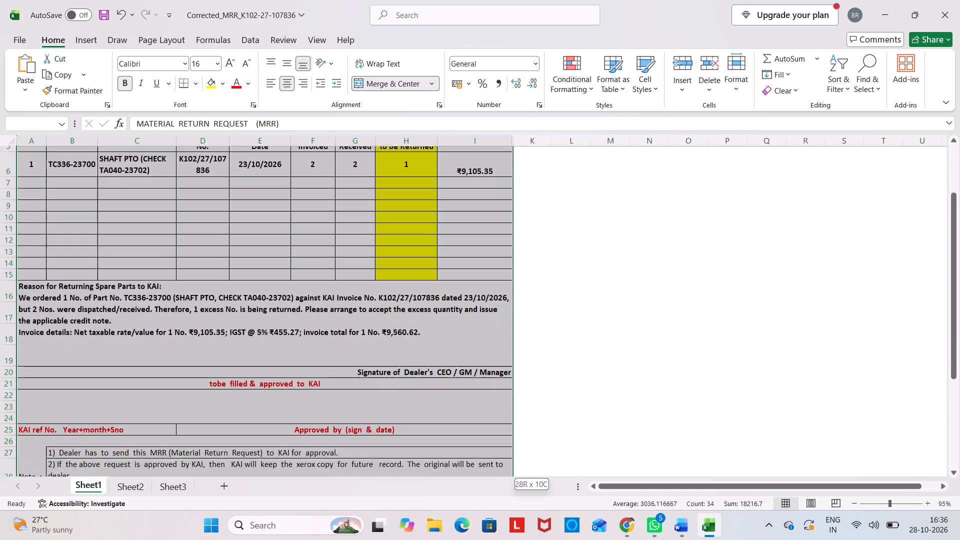
{"action": "key", "text": "shift+Down"}
{"action": "key", "text": "shift+Down"}
{"action": "key", "text": "shift+Down"}
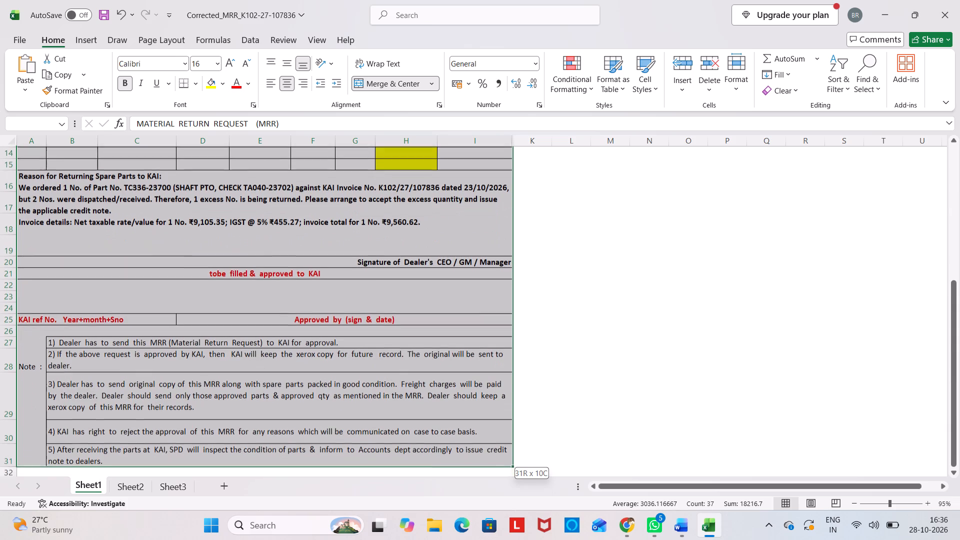
{"action": "key", "text": "shift+Down"}
{"action": "key", "text": "shift+Up"}
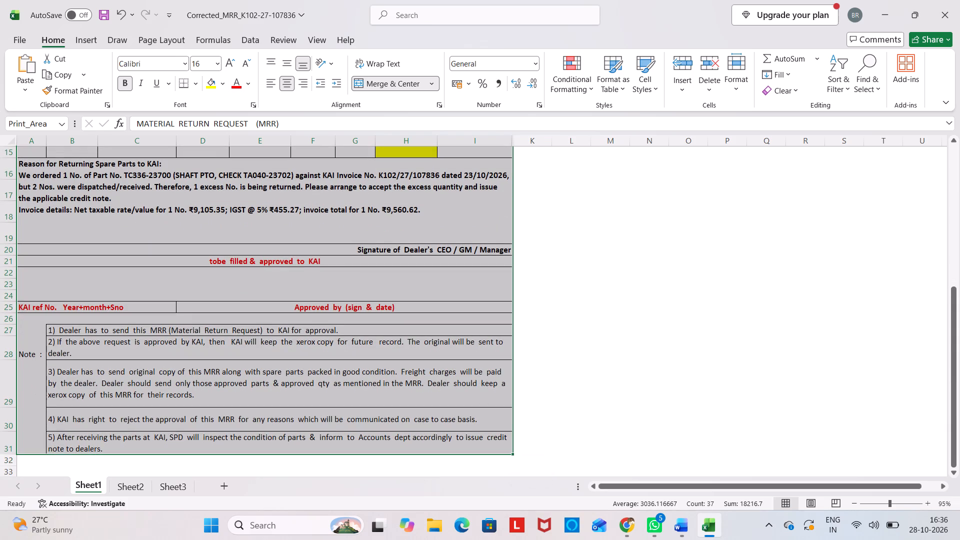
{"action": "key", "text": "ctrl+c"}
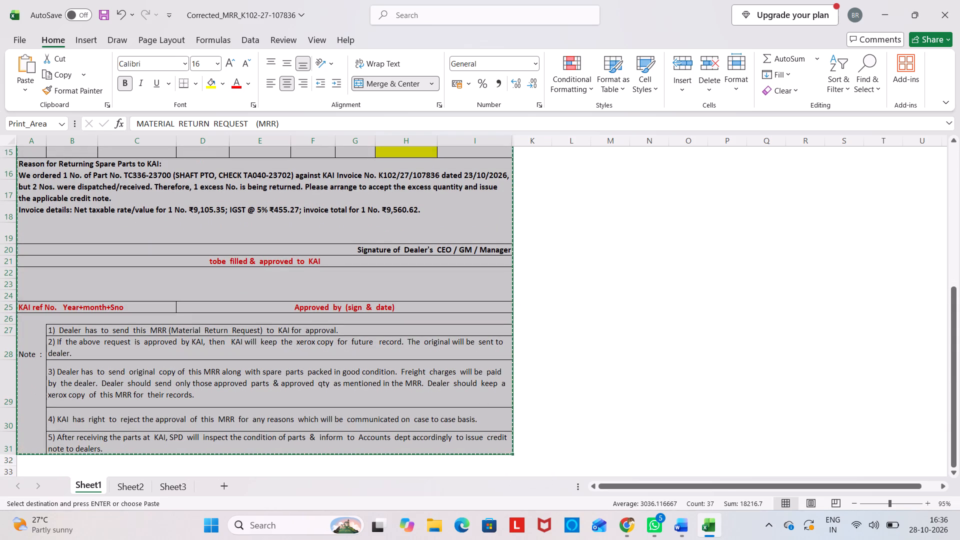
Switch to the blank Word document and paste the copied Material Return Request form into it.
{"action": "left_click", "coordinate": [672, 525]}
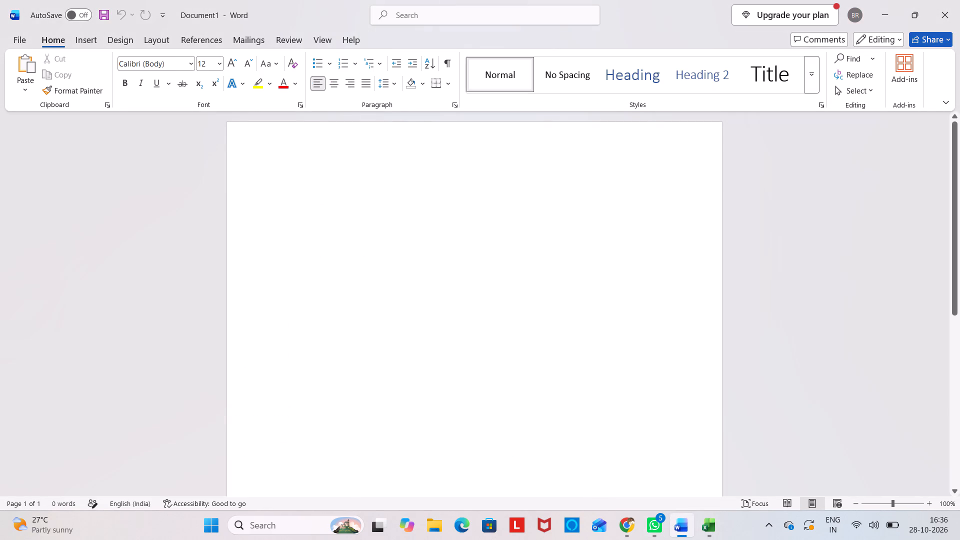
{"action": "key", "text": "ctrl+v"}
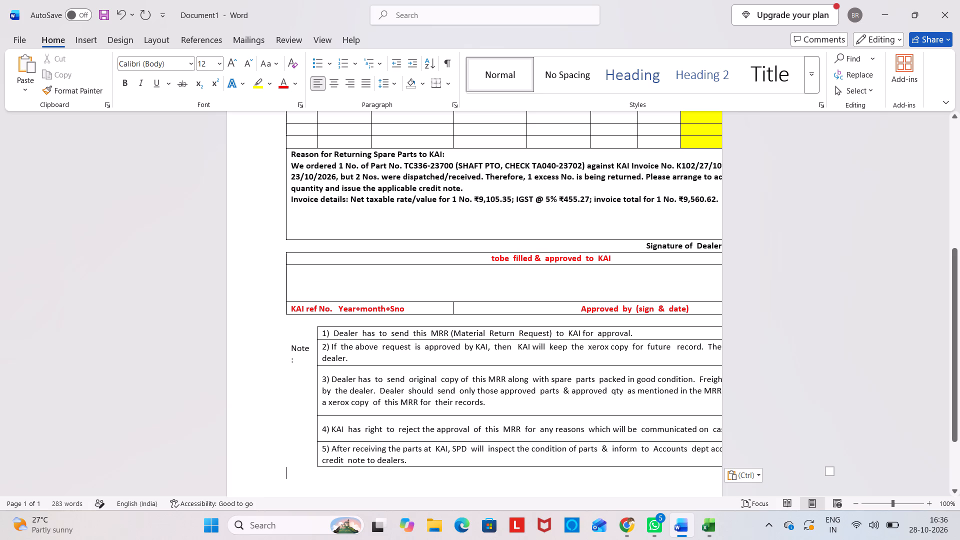
Shrink the pasted form table in width and height so it fits within a single page.
{"action": "scroll", "coordinate": [519, 409], "scroll_direction": "down", "scroll_amount": 2, "text": "ctrl"}
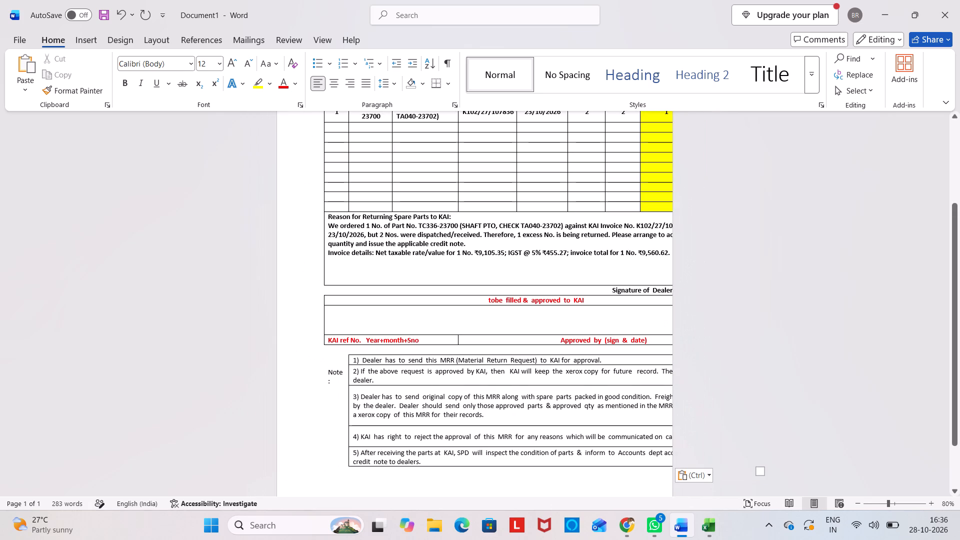
{"action": "scroll", "coordinate": [435, 370], "scroll_direction": "down", "scroll_amount": 1, "text": "ctrl"}
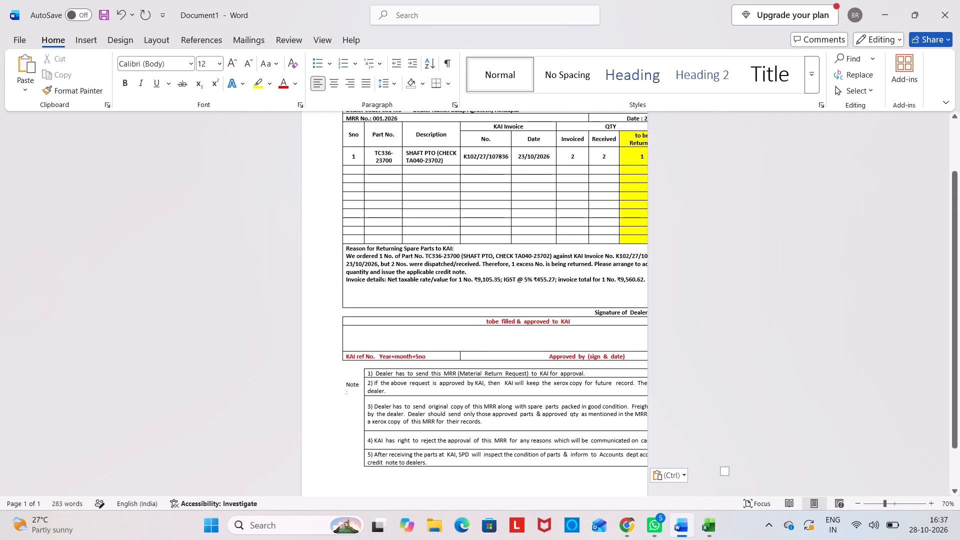
{"action": "scroll", "coordinate": [477, 307], "scroll_direction": "down", "scroll_amount": 2, "text": "ctrl"}
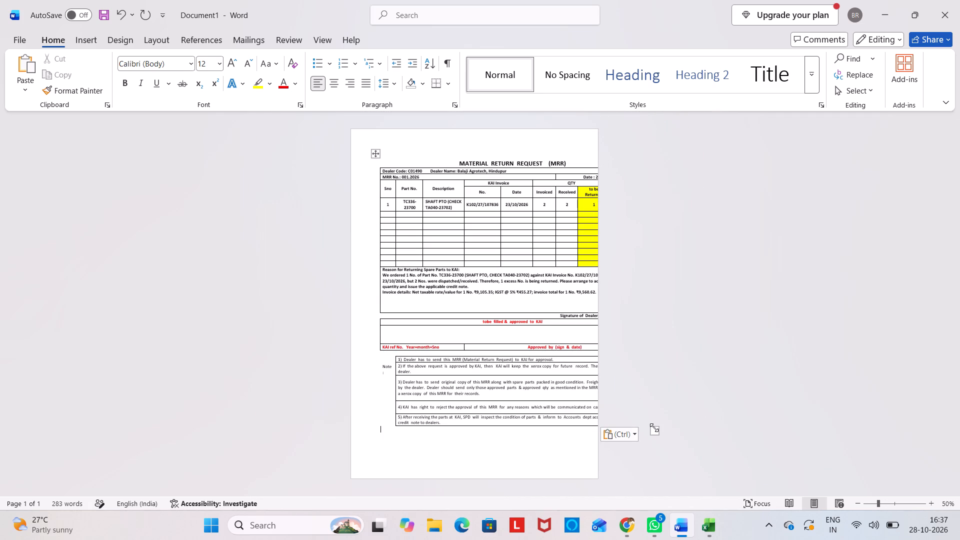
{"action": "left_click_drag", "start_coordinate": [654, 427], "coordinate": [566, 418]}
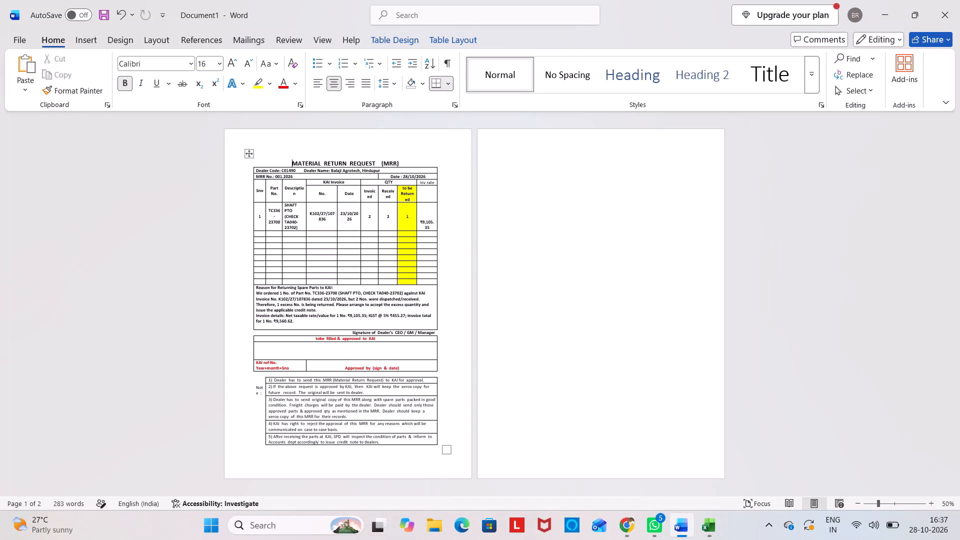
{"action": "left_click_drag", "start_coordinate": [448, 448], "coordinate": [448, 432]}
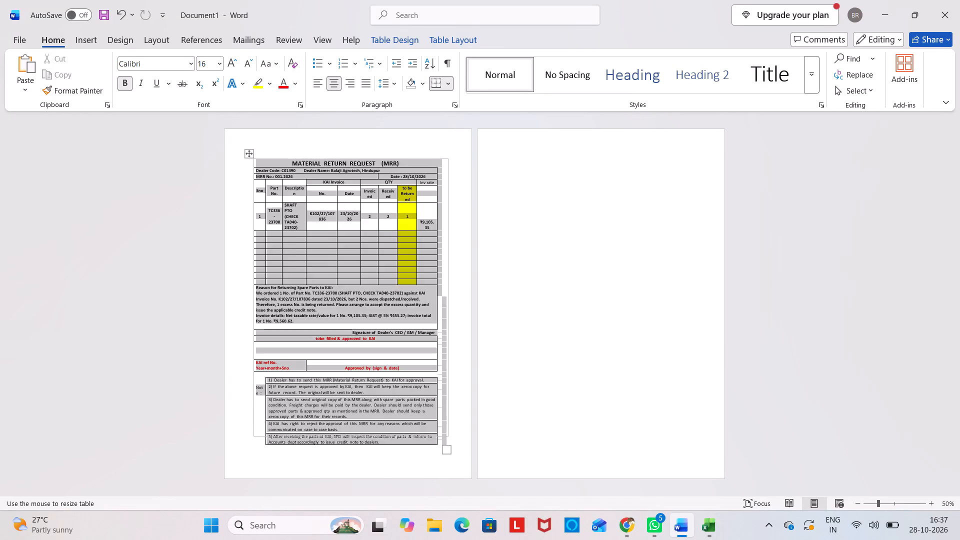
{"action": "left_click_drag", "start_coordinate": [448, 432], "coordinate": [448, 418]}
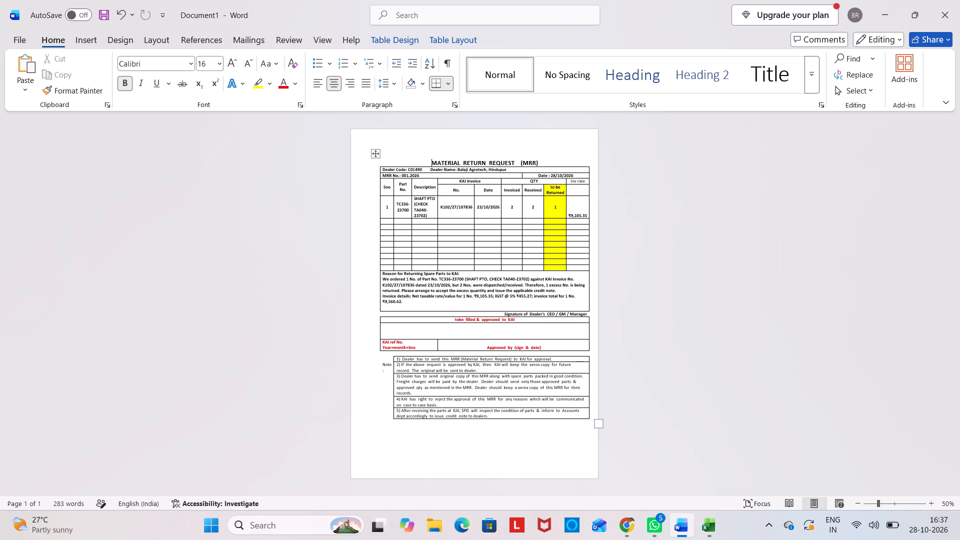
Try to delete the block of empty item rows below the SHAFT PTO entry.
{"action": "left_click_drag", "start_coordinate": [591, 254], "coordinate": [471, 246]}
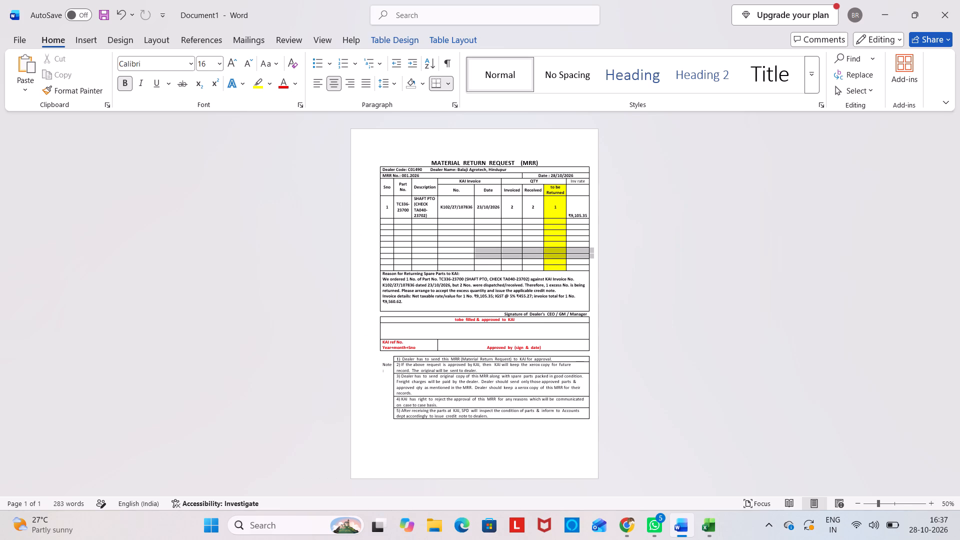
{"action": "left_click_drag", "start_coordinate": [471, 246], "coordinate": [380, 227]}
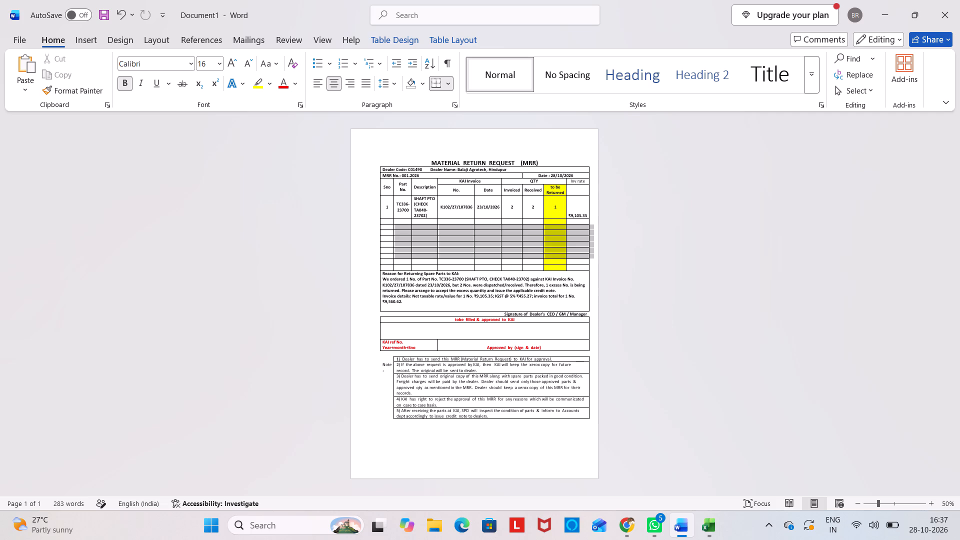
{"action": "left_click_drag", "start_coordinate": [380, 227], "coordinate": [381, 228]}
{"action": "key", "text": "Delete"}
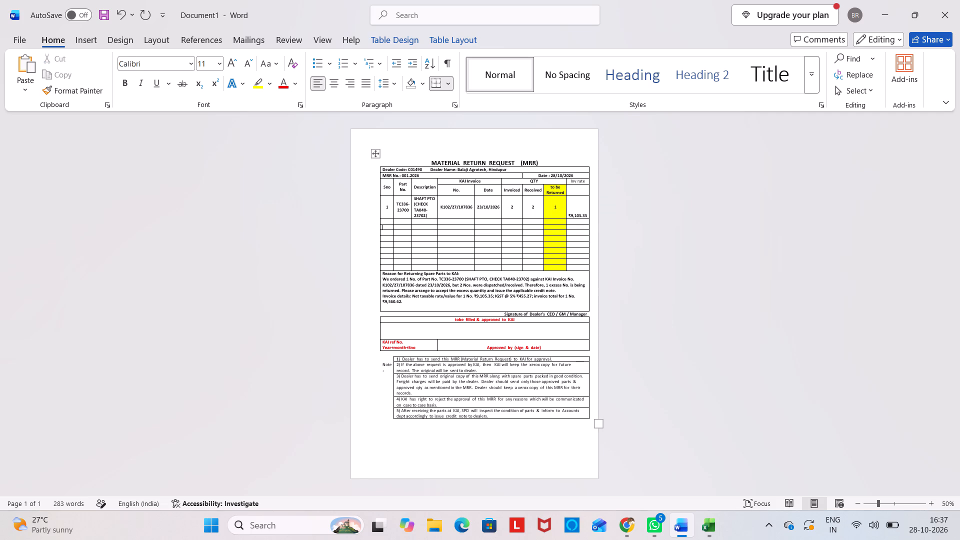
Delete seven empty item rows from the table, keeping two blank rows below the SHAFT PTO entry.
{"action": "key", "text": "shift+Right"}
{"action": "key", "text": "shift+Right"}
{"action": "key", "text": "shift+Right"}
{"action": "key", "text": "shift+Right"}
{"action": "key", "text": "shift+Right"}
{"action": "key", "text": "shift+Right"}
{"action": "key", "text": "shift+Right"}
{"action": "key", "text": "shift+Right"}
{"action": "key", "text": "shift+Right"}
{"action": "key", "text": "shift+Right"}
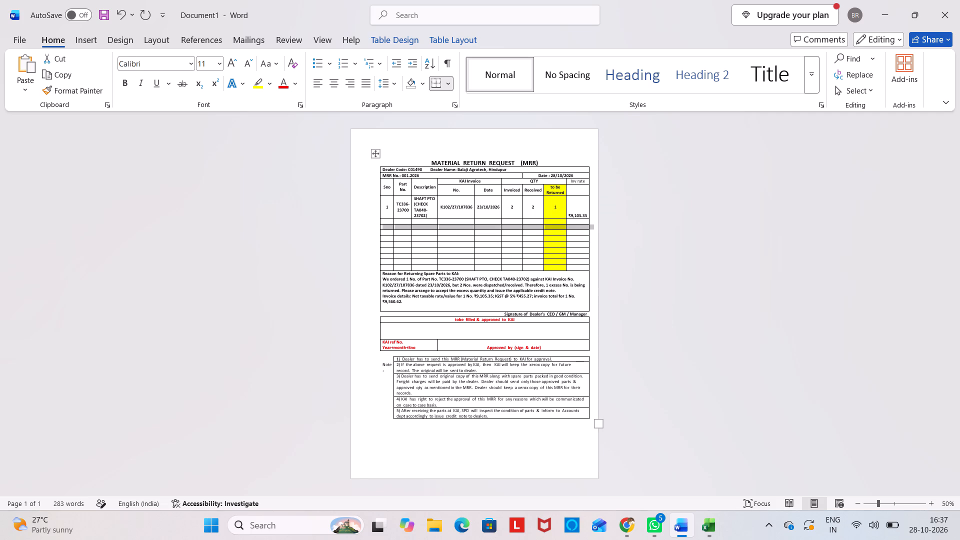
{"action": "key", "text": "shift+Down"}
{"action": "key", "text": "shift+Down"}
{"action": "key", "text": "shift+Down"}
{"action": "key", "text": "shift+Right"}
{"action": "key", "text": "shift+Down"}
{"action": "key", "text": "shift+Down"}
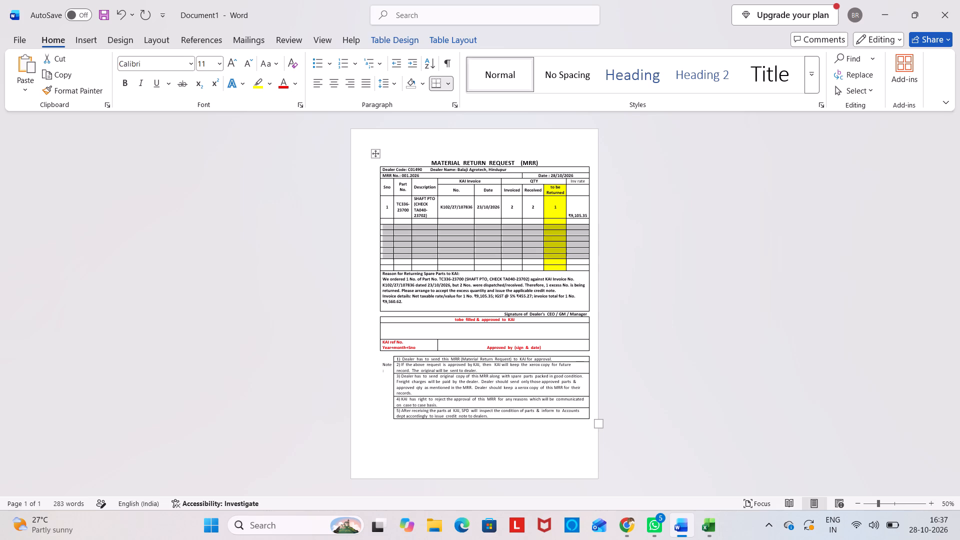
{"action": "key", "text": "shift+Right"}
{"action": "key", "text": "shift+Down"}
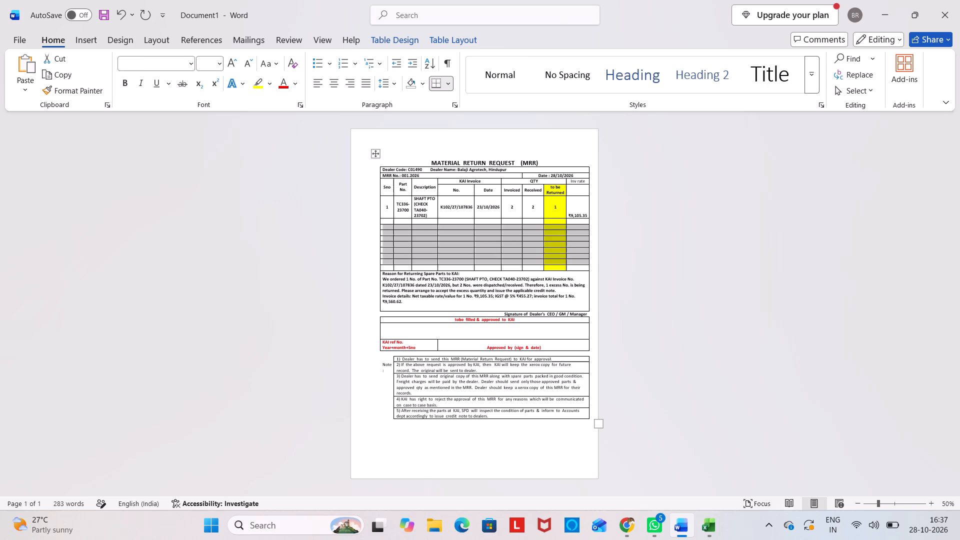
{"action": "key", "text": "shift+Right"}
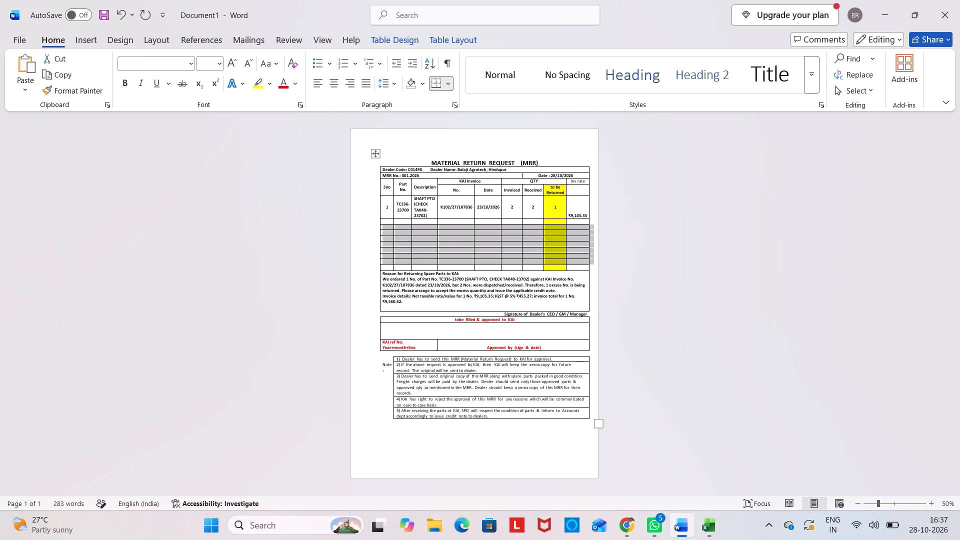
{"action": "right_click", "coordinate": [439, 244]}
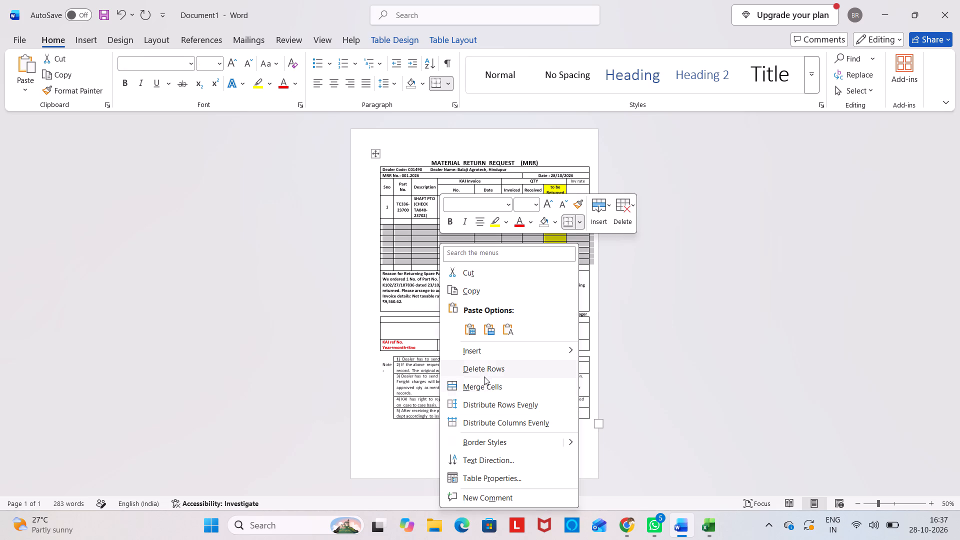
{"action": "left_click", "coordinate": [484, 370]}
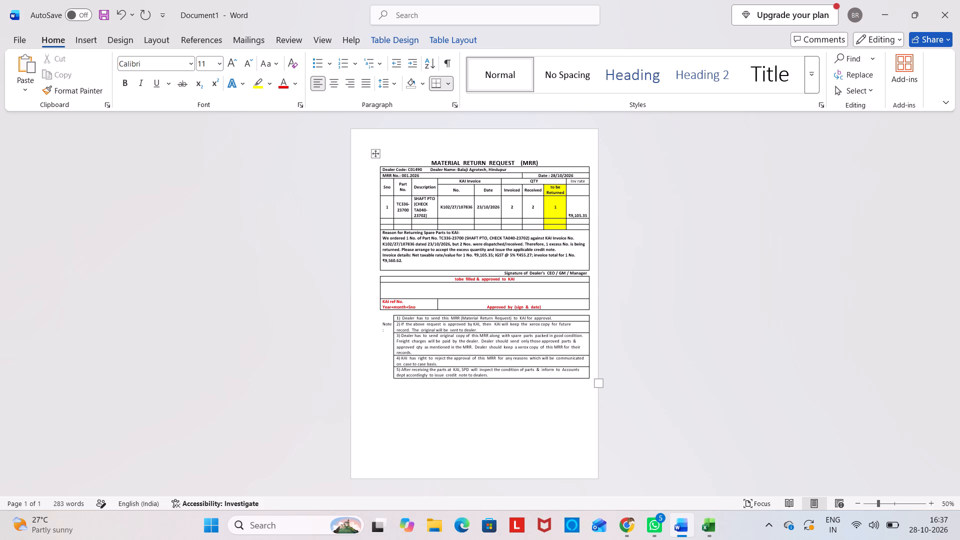
Insert two blank lines above the MATERIAL RETURN REQUEST title to move the form down the page.
{"action": "left_click", "coordinate": [419, 163]}
{"action": "key", "text": "Return"}
{"action": "key", "text": "Return"}
{"action": "key", "text": "Return"}
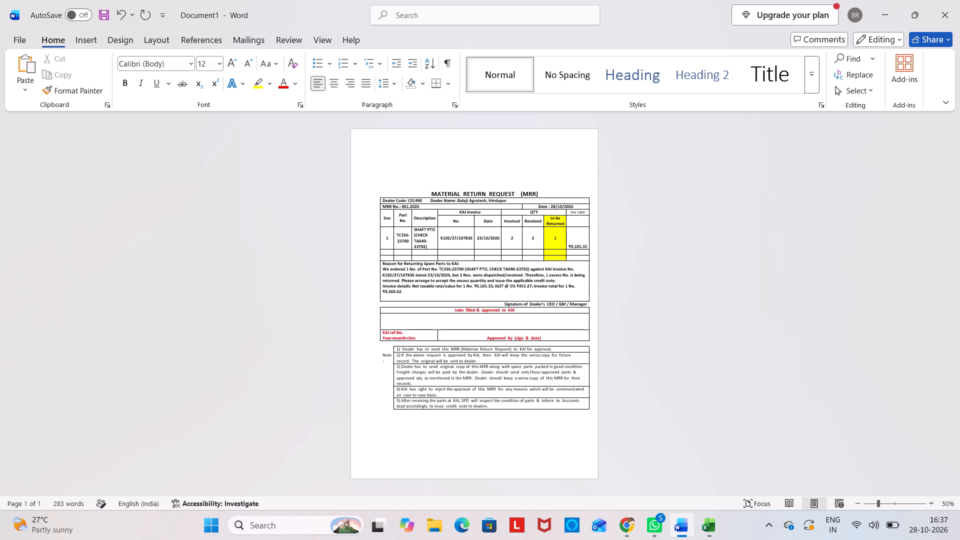
{"action": "key", "text": "BackSpace"}
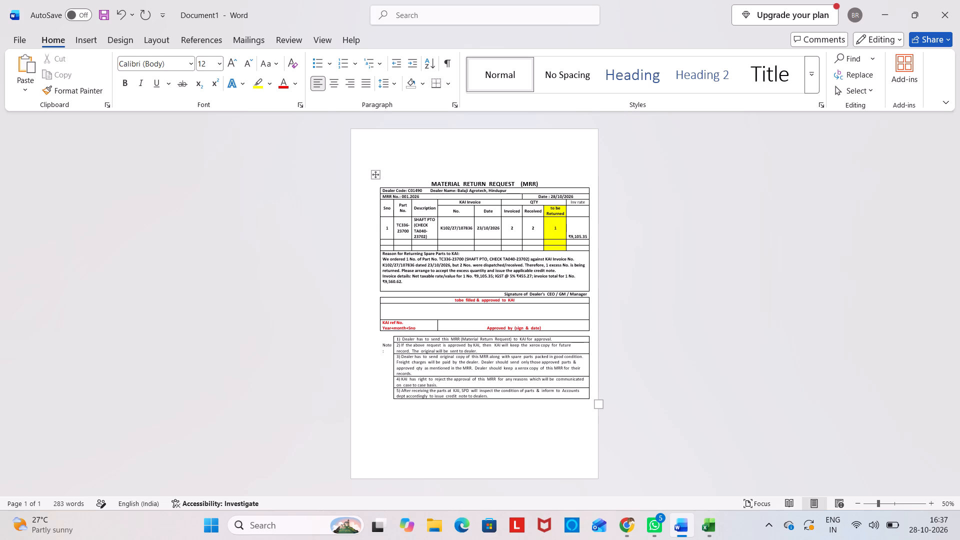
Open the print settings and preview for the one-page Material Return Request document.
{"action": "scroll", "coordinate": [474, 332], "scroll_direction": "up", "scroll_amount": 4, "text": "ctrl"}
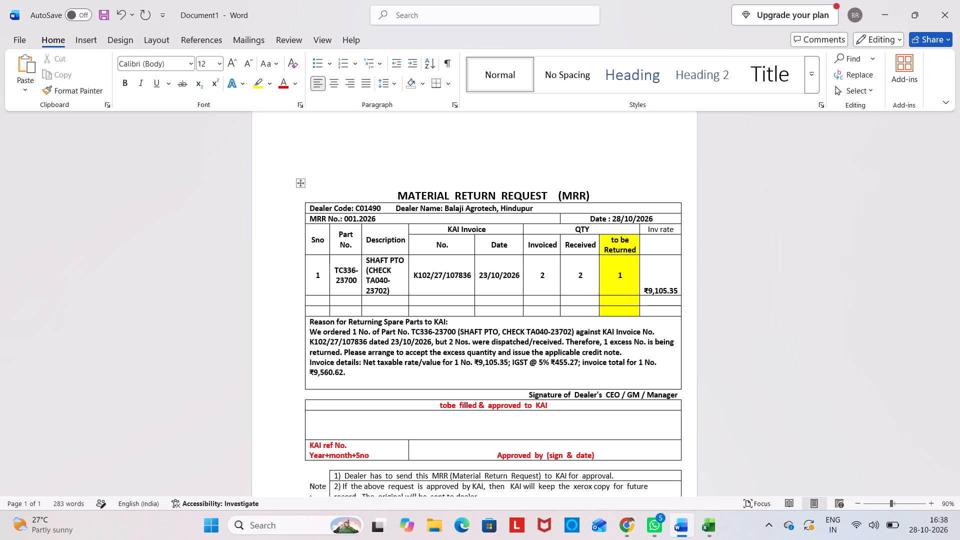
{"action": "key", "text": "ctrl+p"}
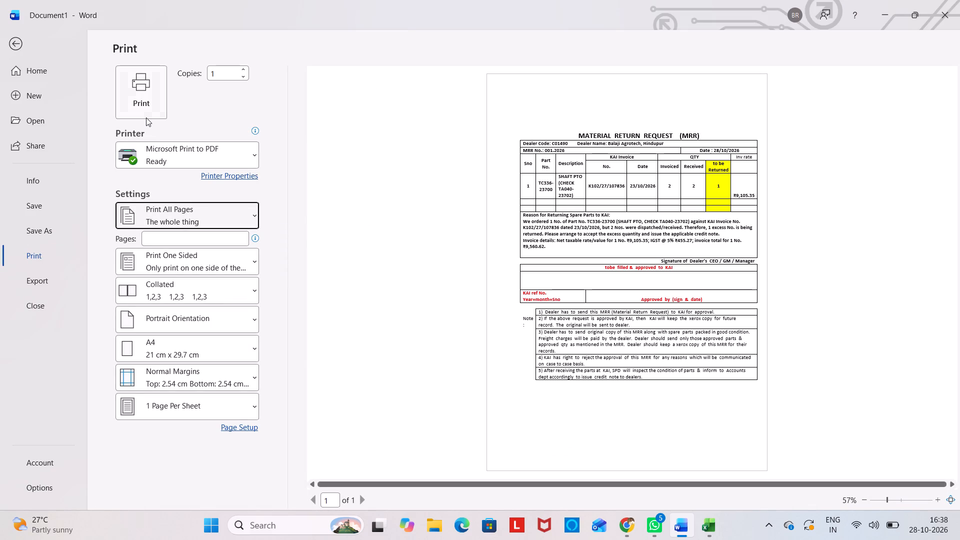
Print the Material Return Request to a PDF in Downloads, naming the file MMR PURCHASE RETURN.
{"action": "left_click", "coordinate": [146, 117]}
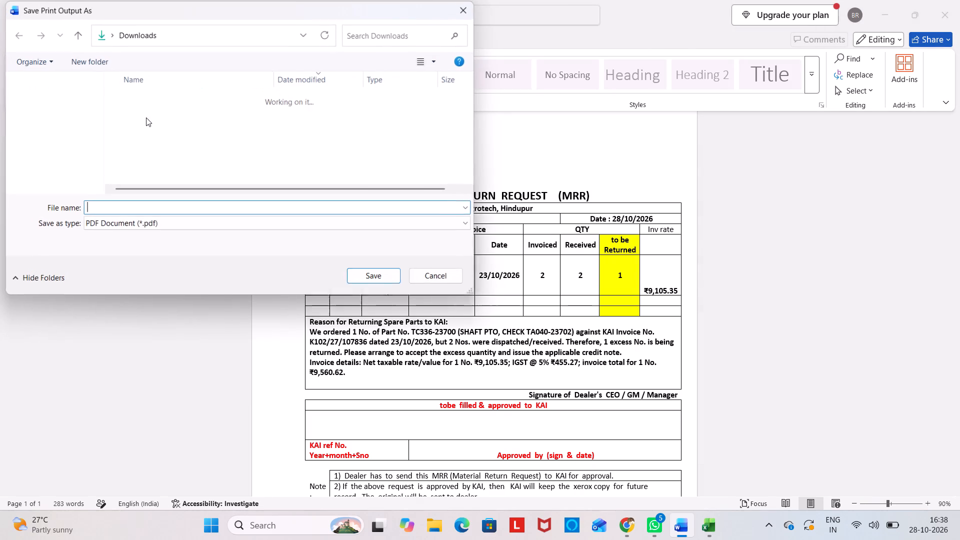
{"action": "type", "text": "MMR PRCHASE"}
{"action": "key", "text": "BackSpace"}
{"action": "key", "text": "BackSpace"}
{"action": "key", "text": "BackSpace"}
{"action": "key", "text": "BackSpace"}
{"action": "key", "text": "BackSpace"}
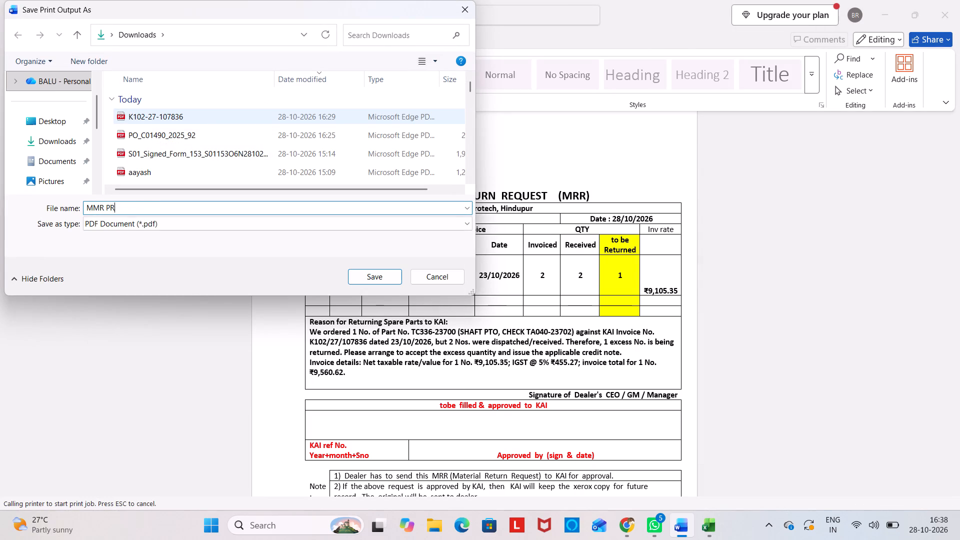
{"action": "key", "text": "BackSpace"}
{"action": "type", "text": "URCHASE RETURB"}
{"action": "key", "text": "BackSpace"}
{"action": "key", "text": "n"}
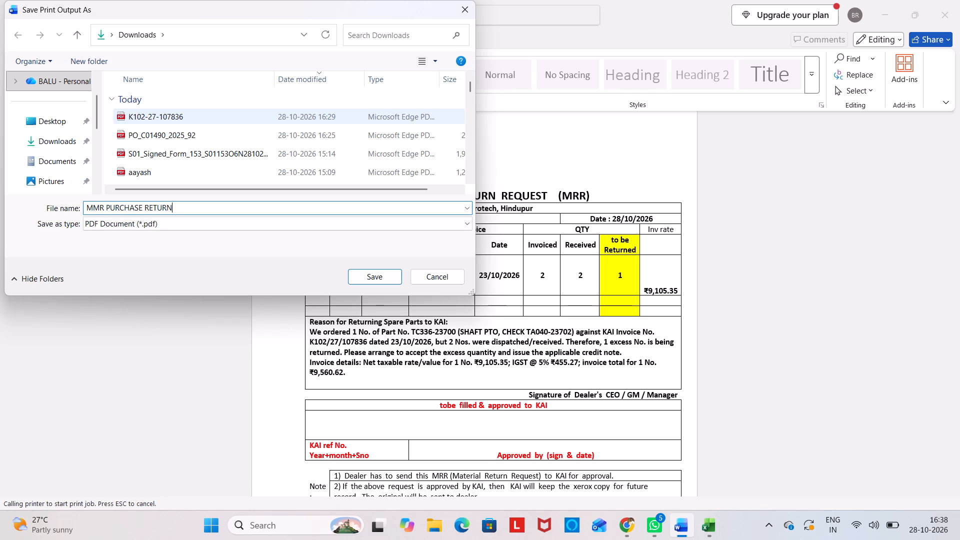